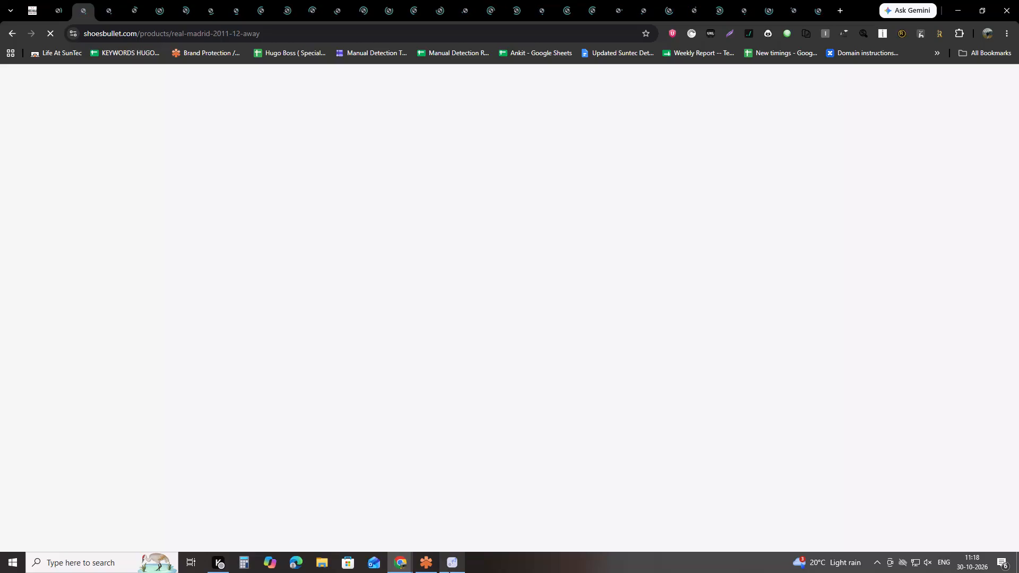
Close the Snowtrail window.
{"action": "left_click", "coordinate": [491, 479]}
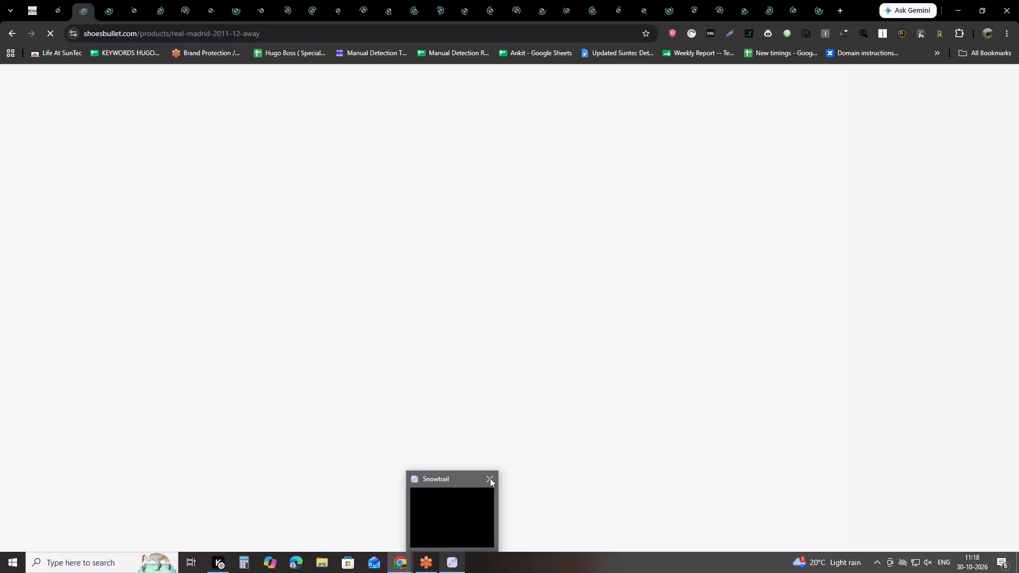
{"action": "double_click", "coordinate": [488, 479]}
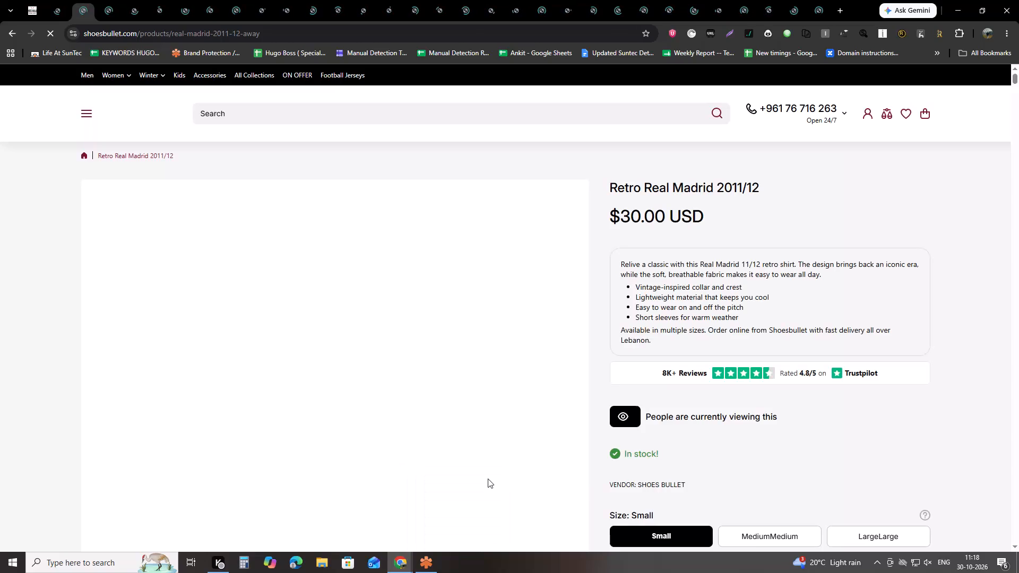
{"action": "left_click", "coordinate": [457, 555]}
Review the open Real Madrid product pages from Retro 2011/12 through Retro Long Sleeve 13/14 Home, checking that each jersey listing loads.
{"action": "scroll", "coordinate": [455, 392], "scroll_direction": "down", "scroll_amount": 3}
{"action": "scroll", "coordinate": [454, 393], "scroll_direction": "up", "scroll_amount": 5}
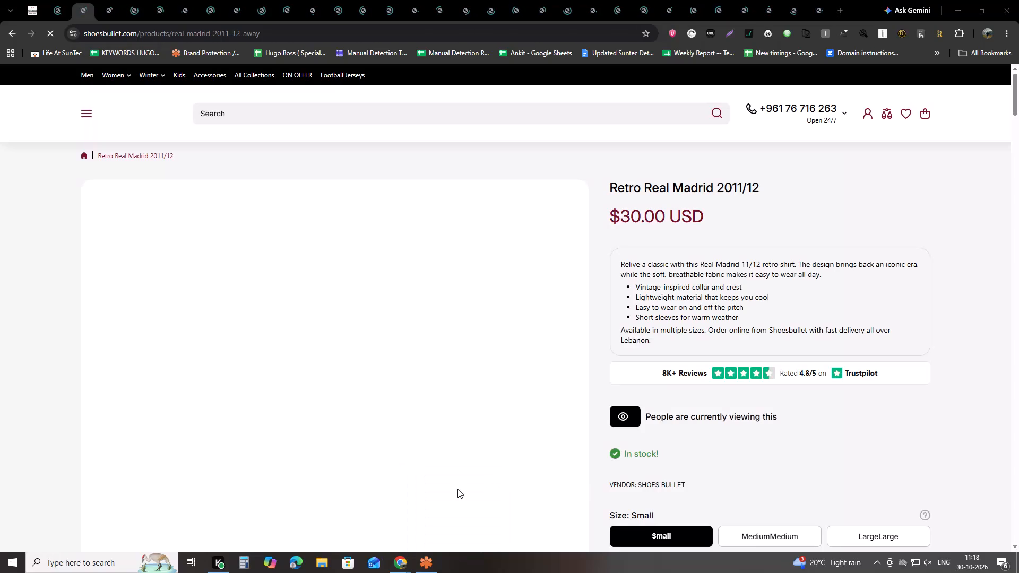
{"action": "scroll", "coordinate": [457, 489], "scroll_direction": "up", "scroll_amount": 6}
{"action": "key", "text": "ctrl+shift+Tab"}
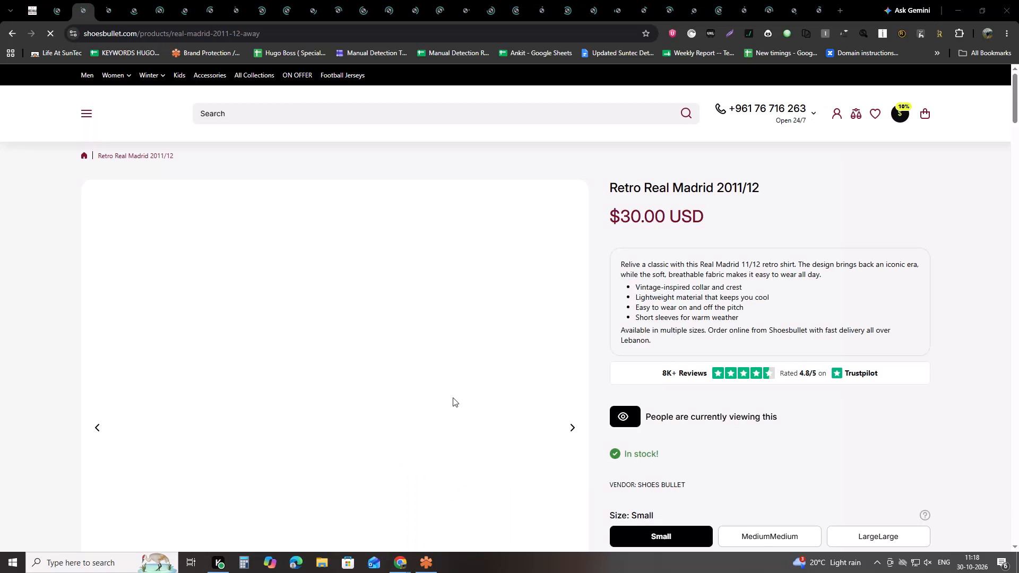
{"action": "left_click", "coordinate": [59, 0]}
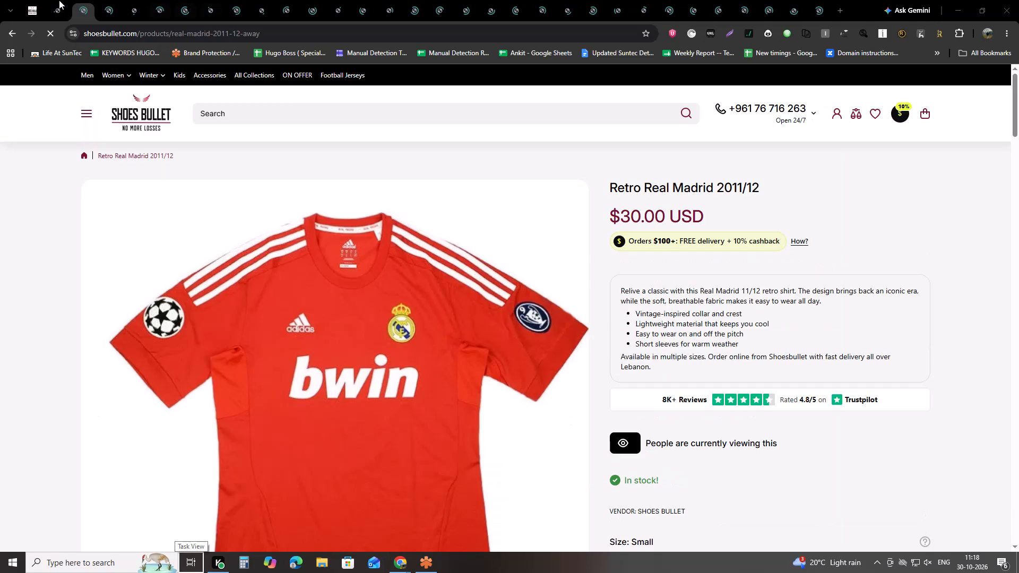
{"action": "key", "text": "ctrl+Tab"}
{"action": "key", "text": "ctrl+Tab"}
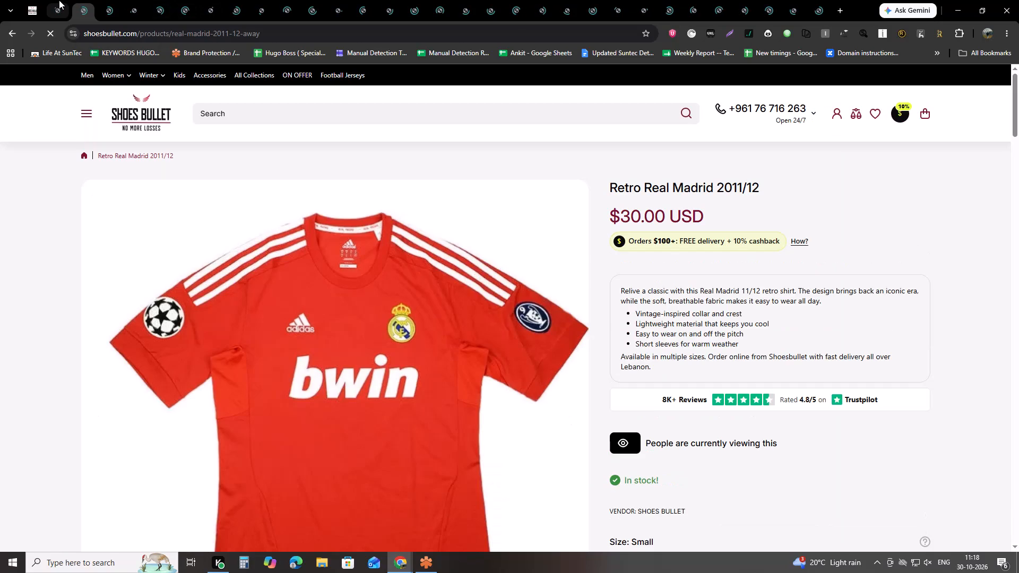
{"action": "key", "text": "ctrl+Tab"}
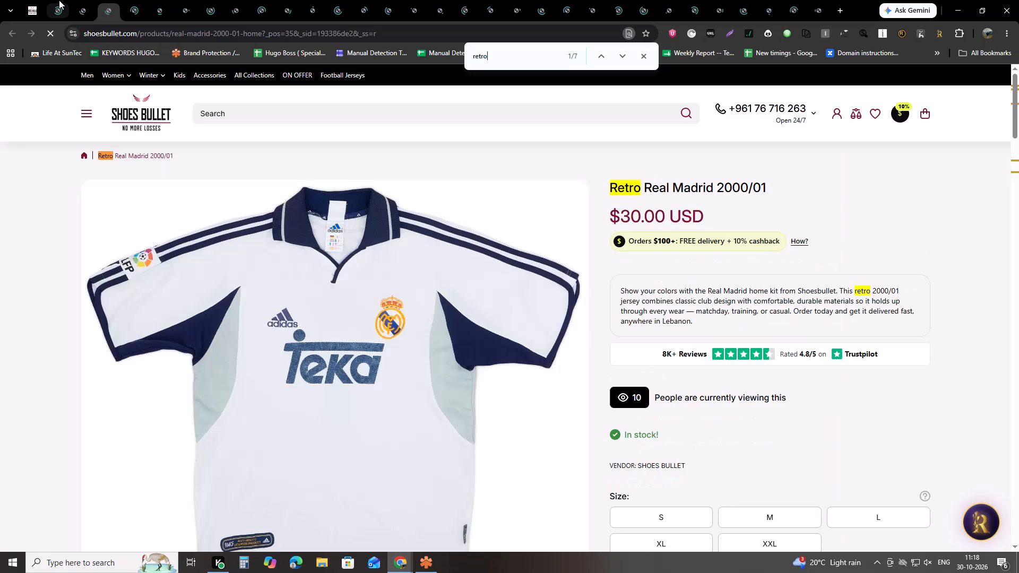
{"action": "key", "text": "ctrl+Tab"}
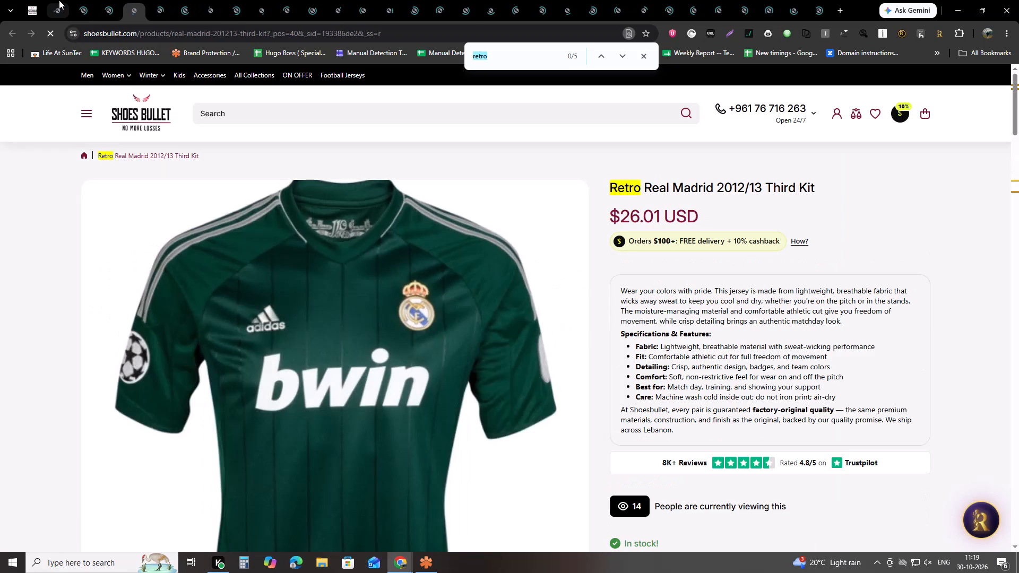
{"action": "key", "text": "ctrl+Tab"}
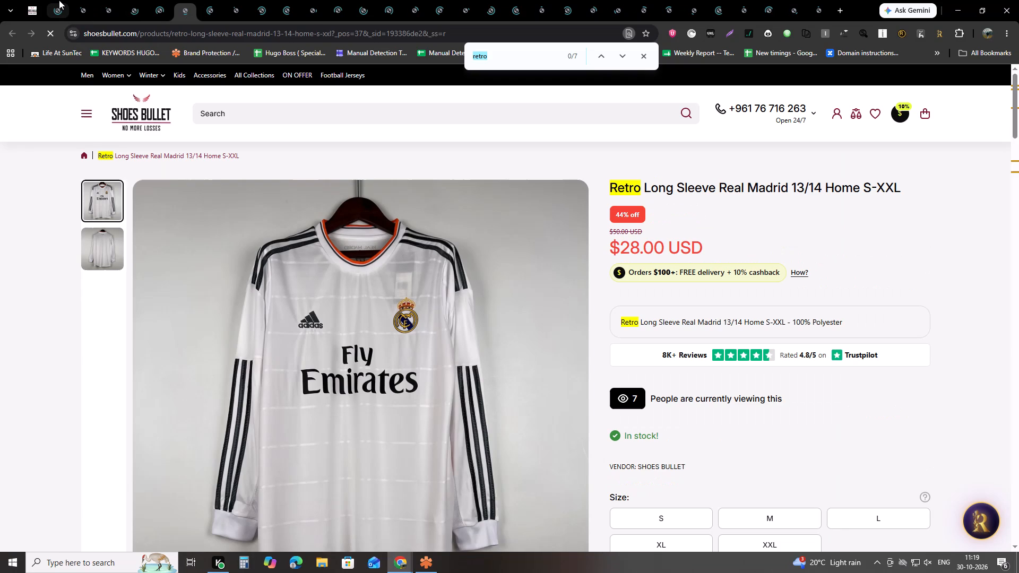
{"action": "key", "text": "Tab"}
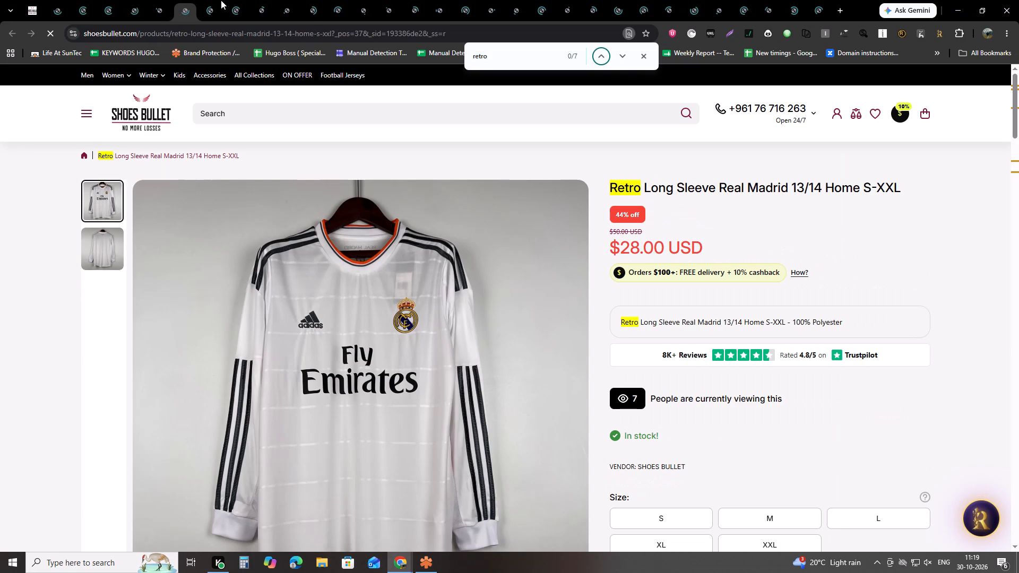
Review the open Real Madrid product pages from 2017-18 Home through Retro 1997/98 Home, checking each jersey listing.
{"action": "left_click", "coordinate": [220, 0]}
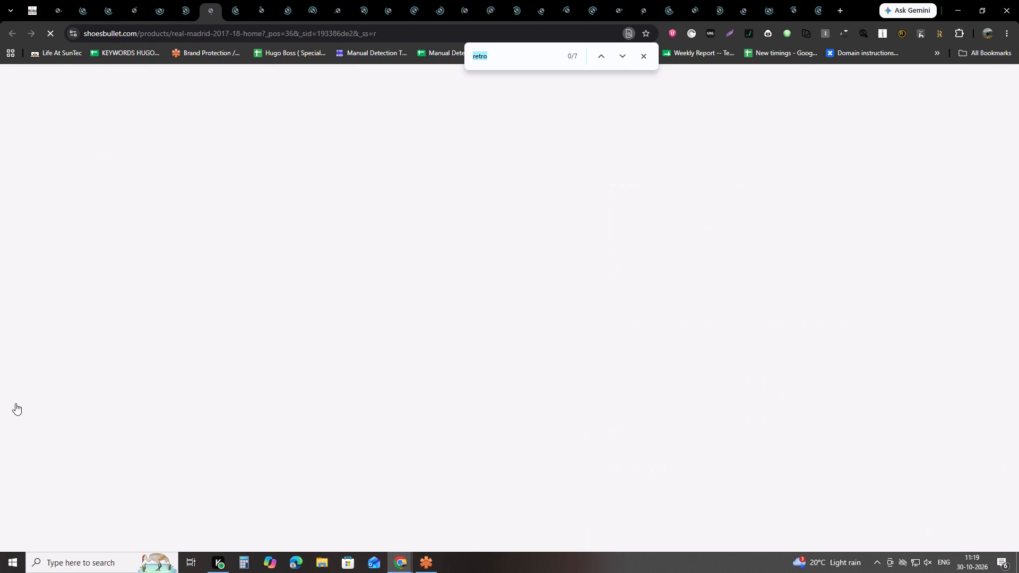
{"action": "key", "text": "ctrl+Tab"}
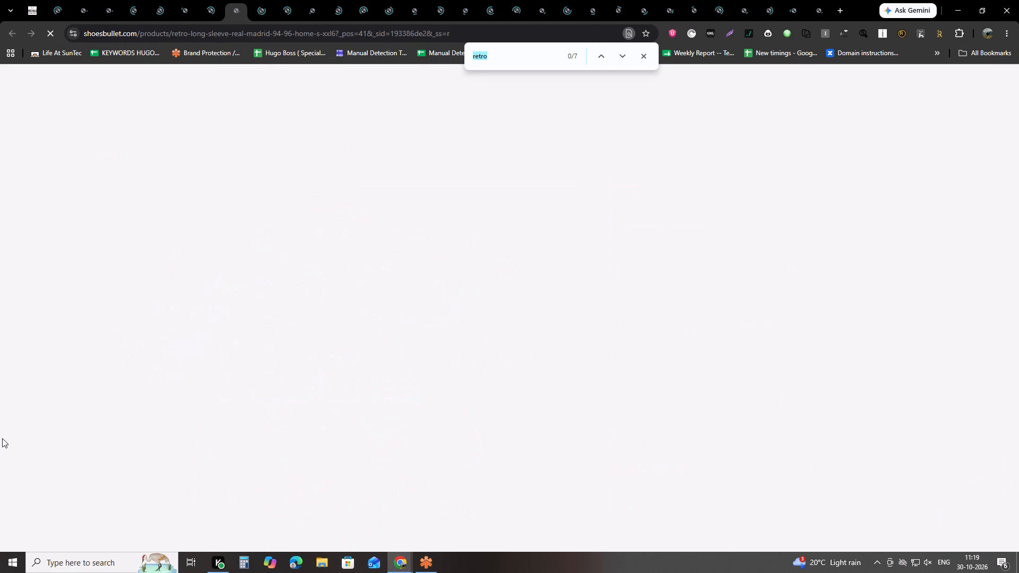
{"action": "key", "text": "ctrl+Tab"}
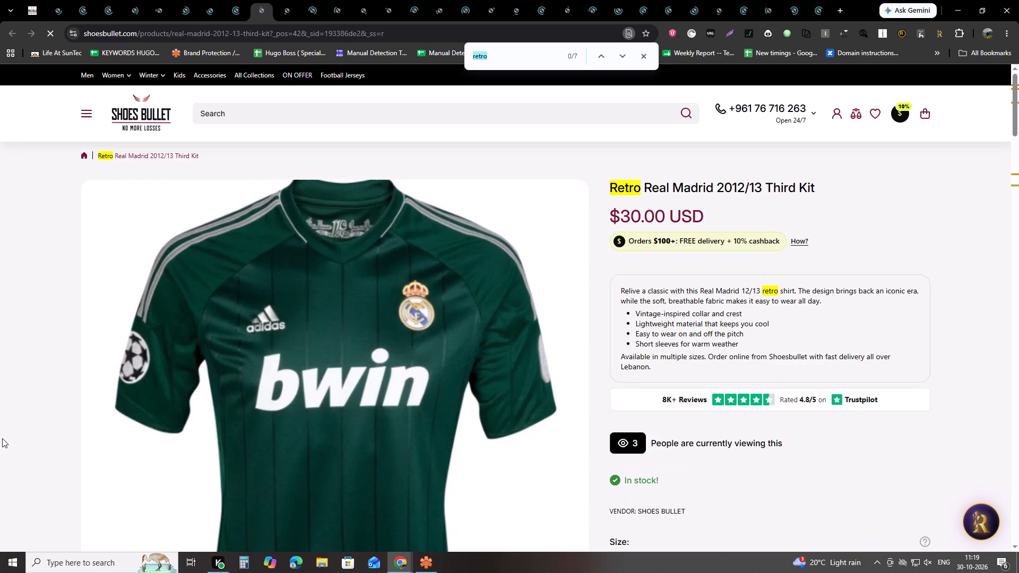
{"action": "key", "text": "ctrl+Tab"}
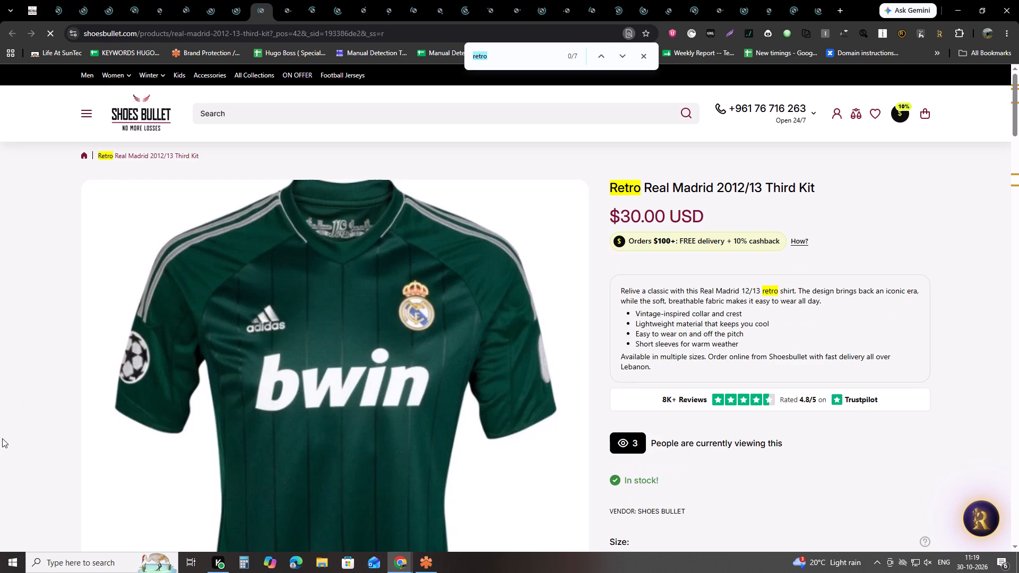
{"action": "key", "text": "ctrl+Tab"}
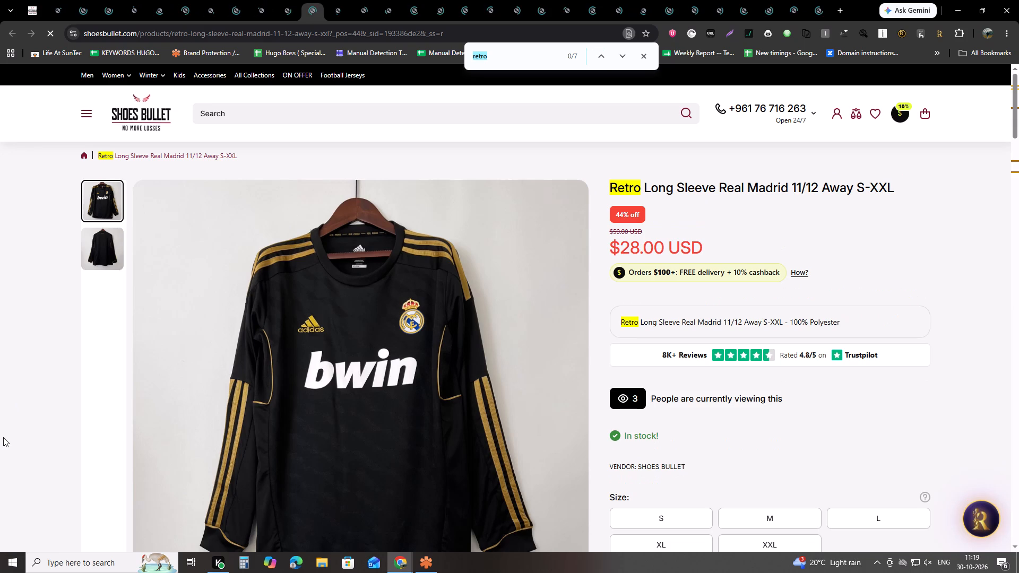
{"action": "key", "text": "ctrl+Tab"}
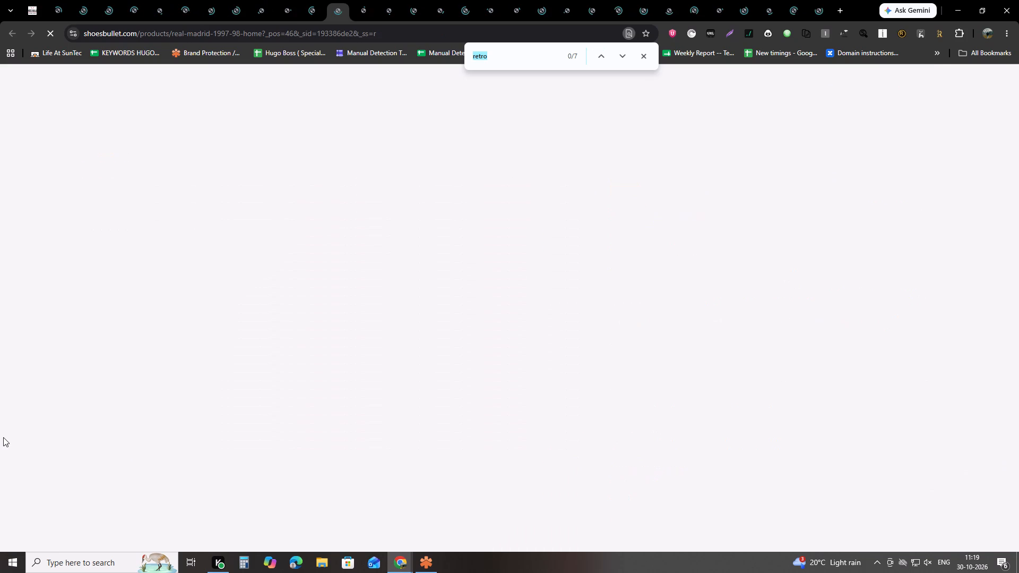
{"action": "key", "text": "ctrl+Tab"}
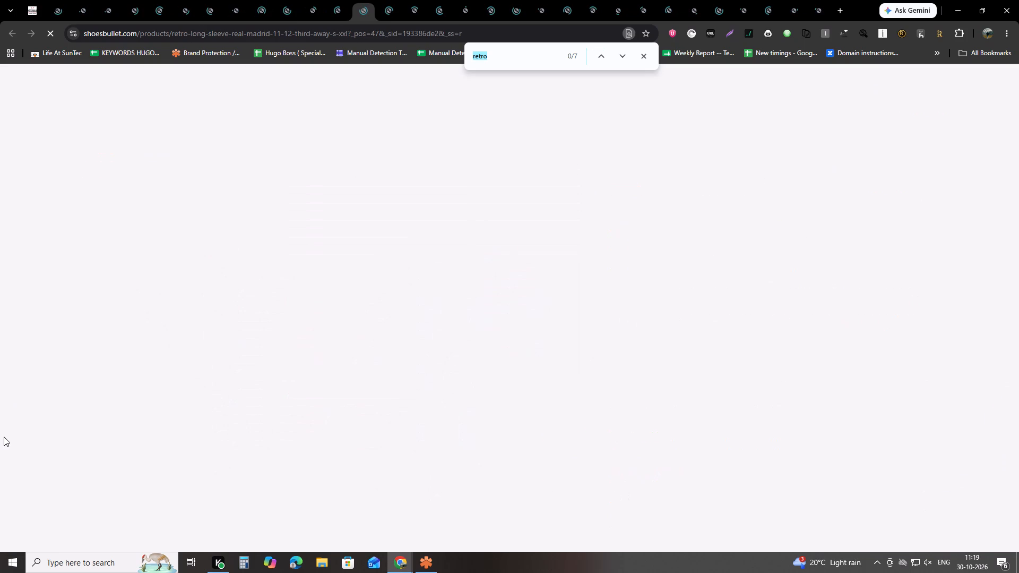
{"action": "key", "text": "ctrl+Tab"}
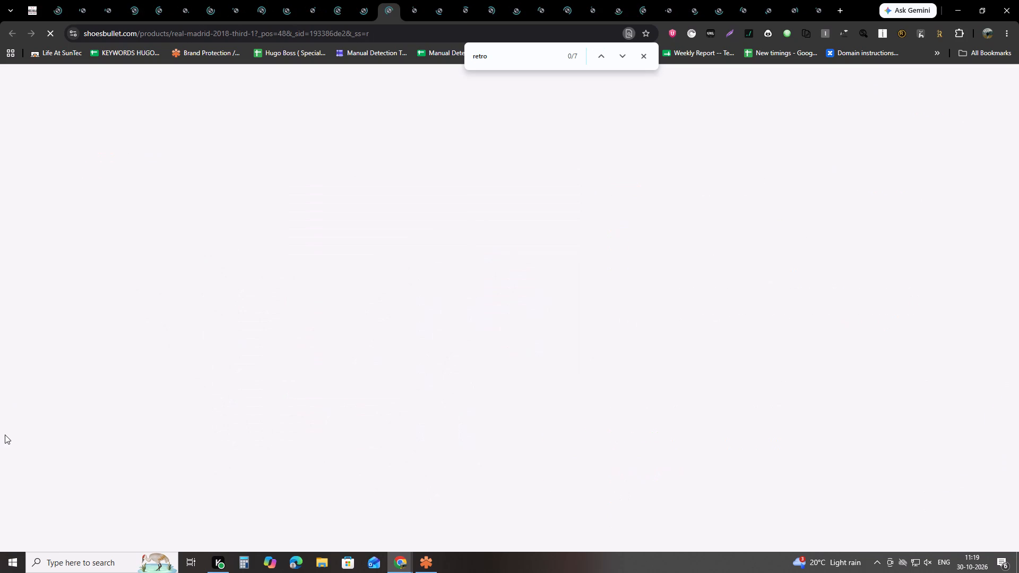
{"action": "key", "text": "ctrl+Tab"}
{"action": "key", "text": "ctrl+Tab"}
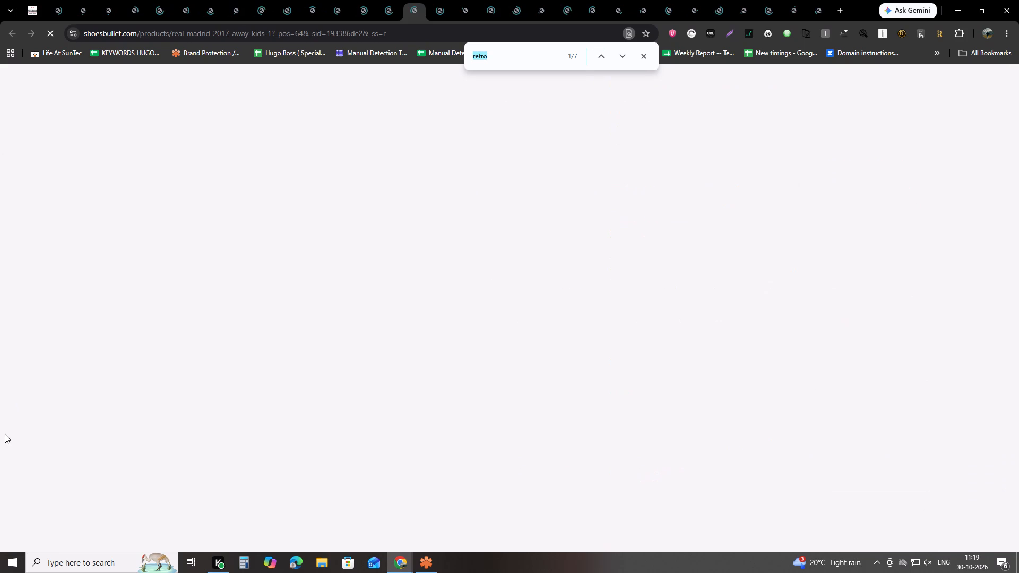
{"action": "key", "text": "ctrl+Tab"}
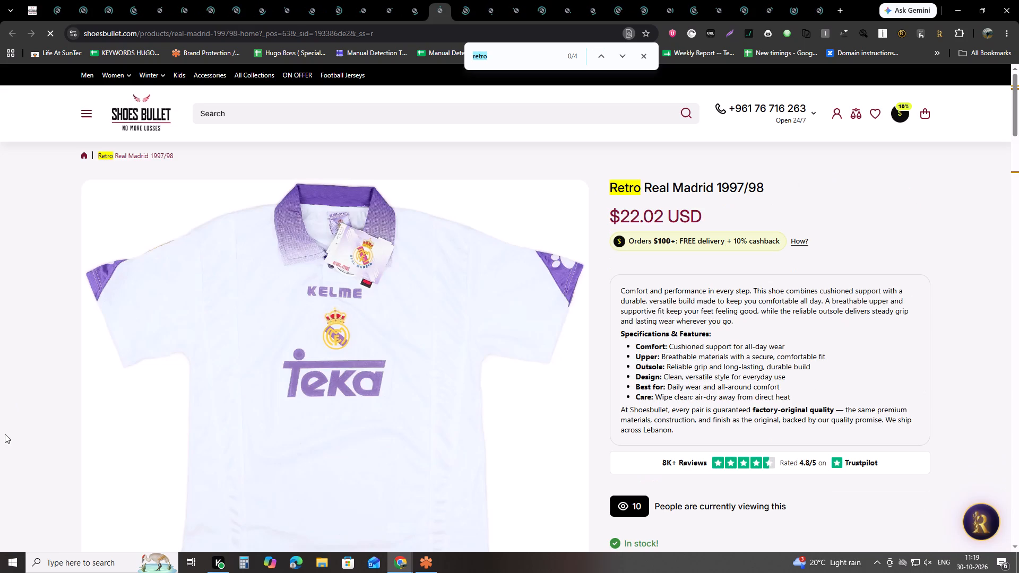
Review the open Real Madrid product pages from Retro kids 14/15 third through the Retro 2013 Sergio Ramos shirt.
{"action": "key", "text": "ctrl+Tab"}
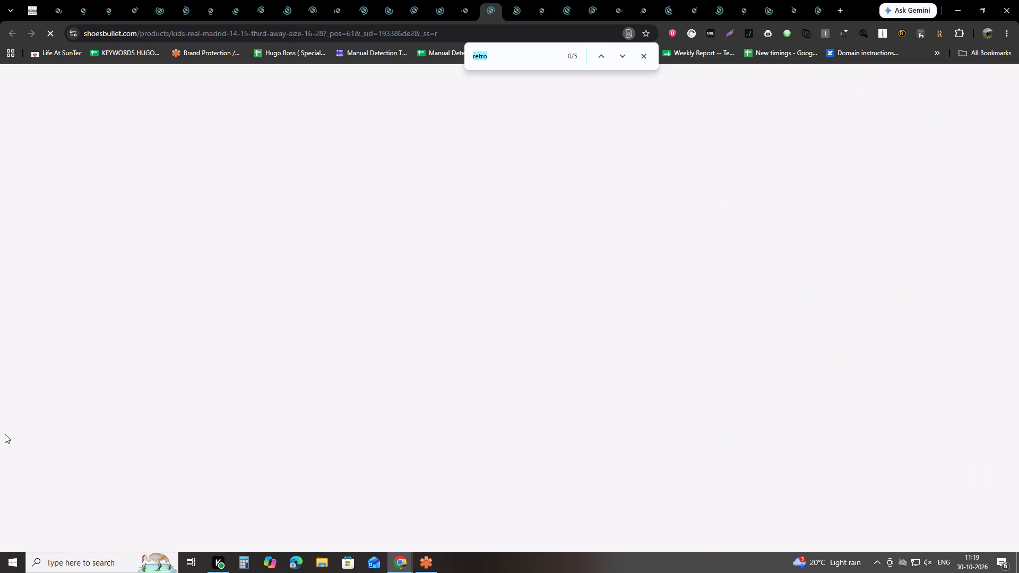
{"action": "key", "text": "ctrl+Tab"}
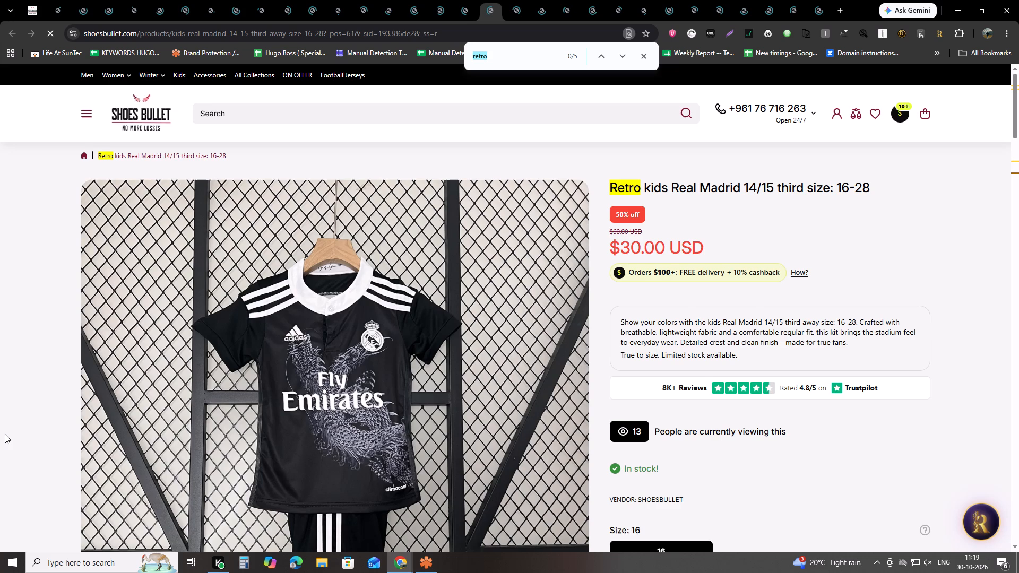
{"action": "key", "text": "ctrl+Tab"}
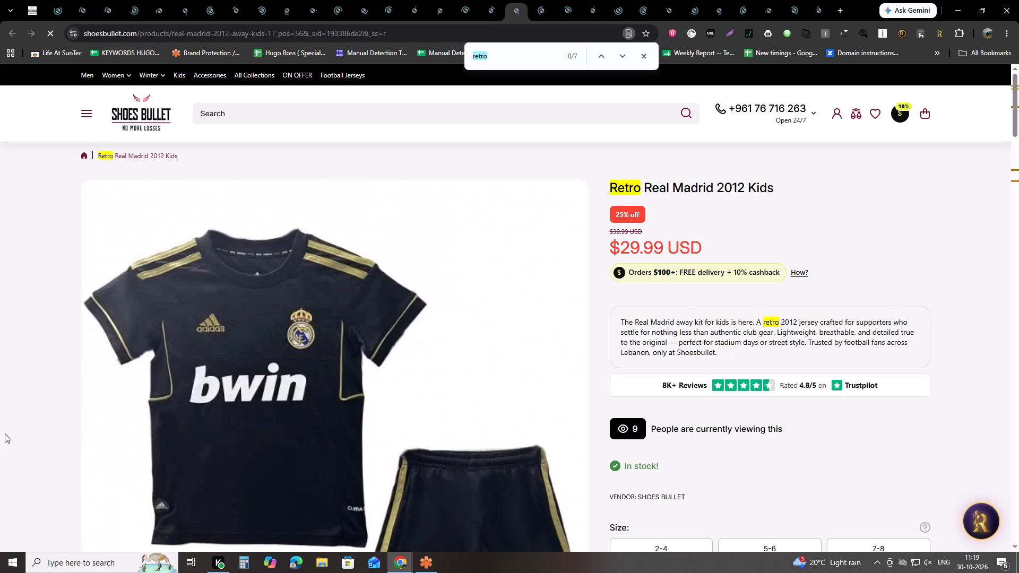
{"action": "key", "text": "ctrl+Tab"}
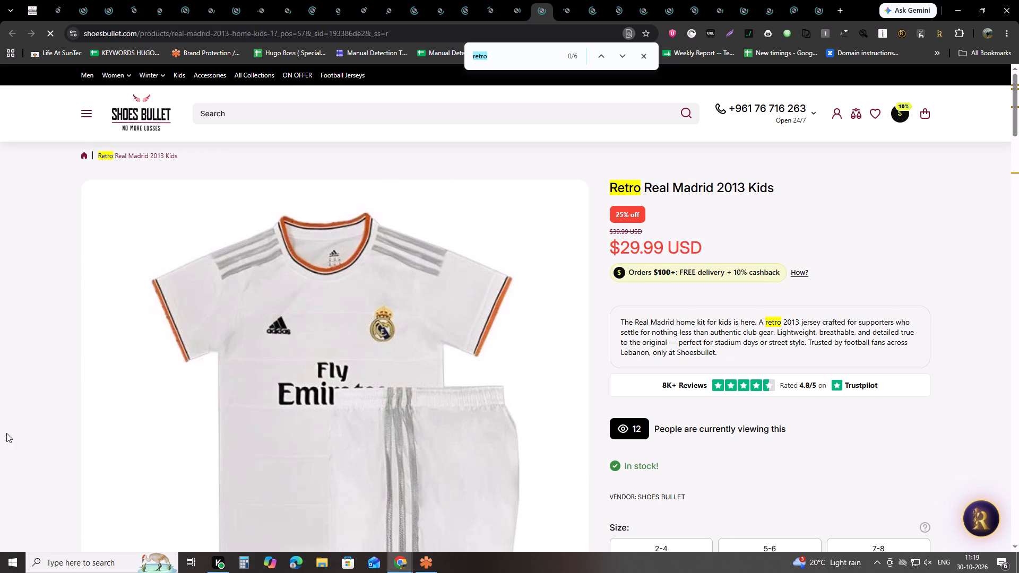
{"action": "key", "text": "ctrl+Tab"}
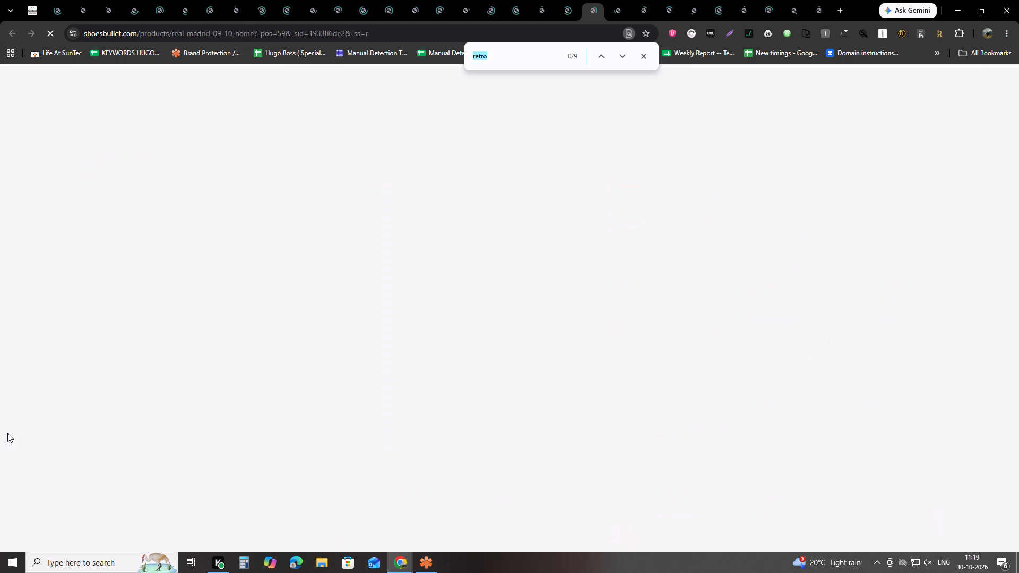
{"action": "key", "text": "ctrl+Tab"}
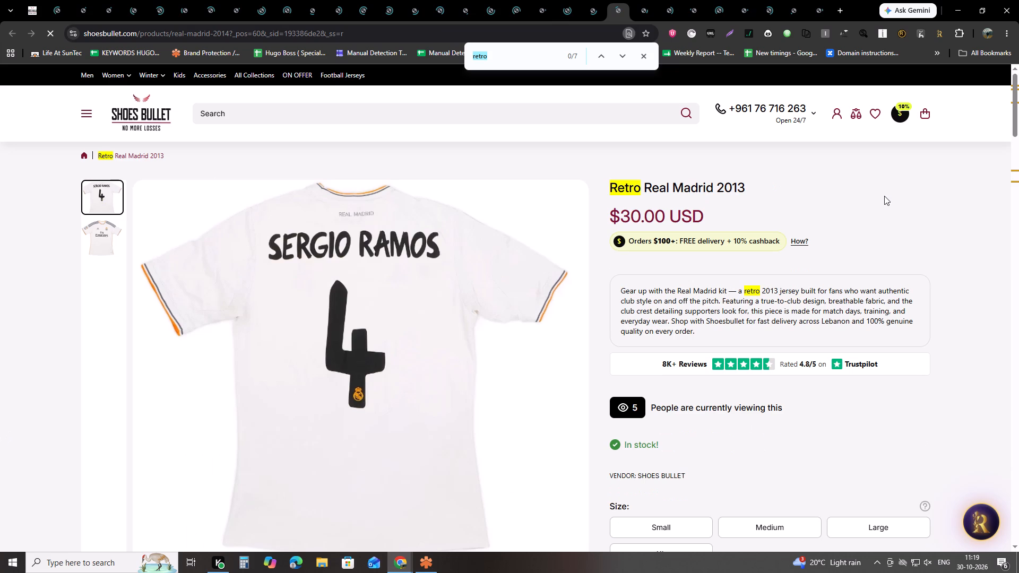
{"action": "scroll", "coordinate": [736, 314], "scroll_direction": "down", "scroll_amount": 2}
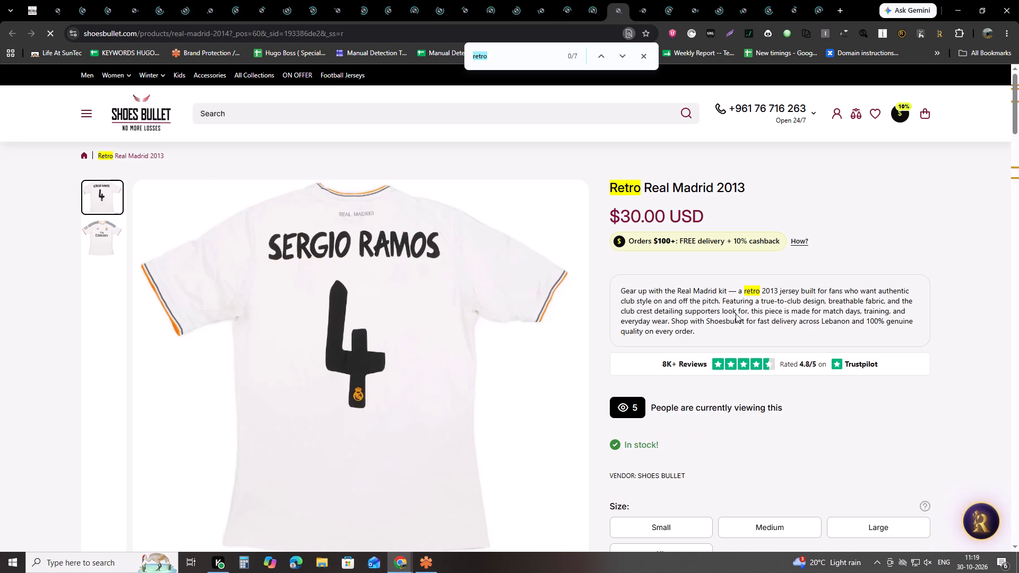
{"action": "scroll", "coordinate": [736, 314], "scroll_direction": "up", "scroll_amount": 4}
Review the remaining open Real Madrid product pages, from Retro 2012 Kids home through Retro 2018 Third.
{"action": "key", "text": "ctrl+Tab"}
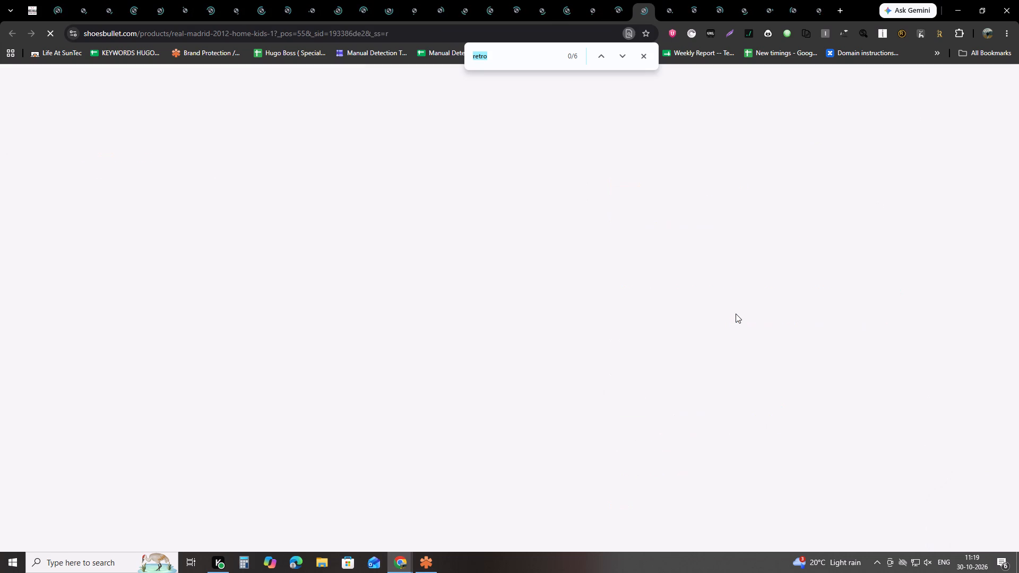
{"action": "key", "text": "ctrl+Tab"}
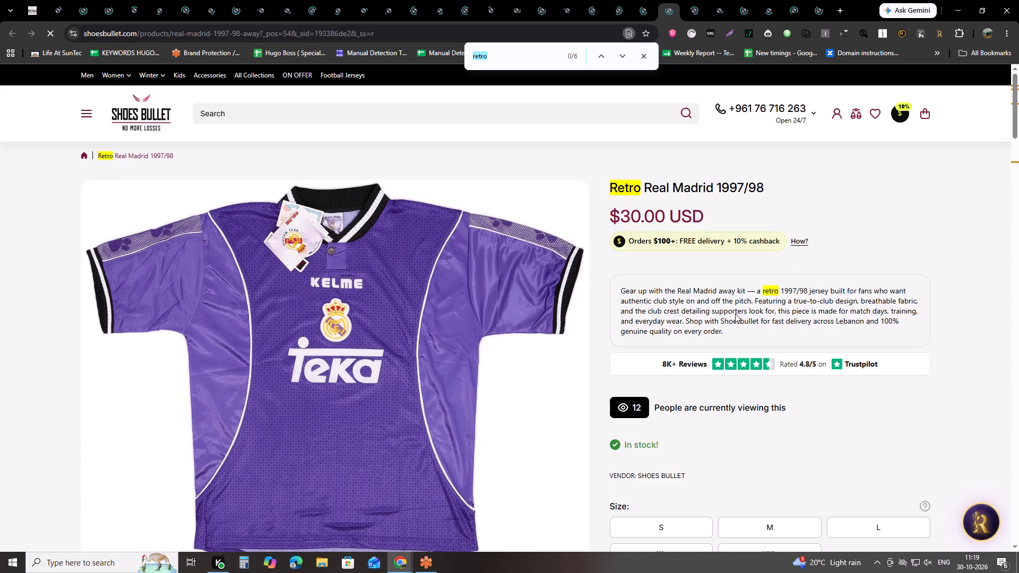
{"action": "key", "text": "ctrl+Tab"}
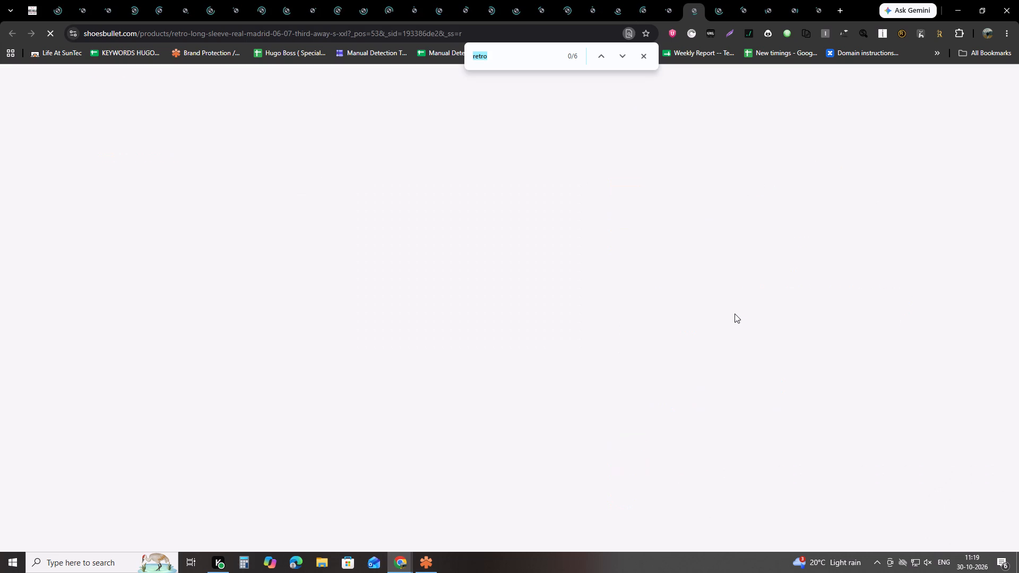
{"action": "key", "text": "ctrl+Tab"}
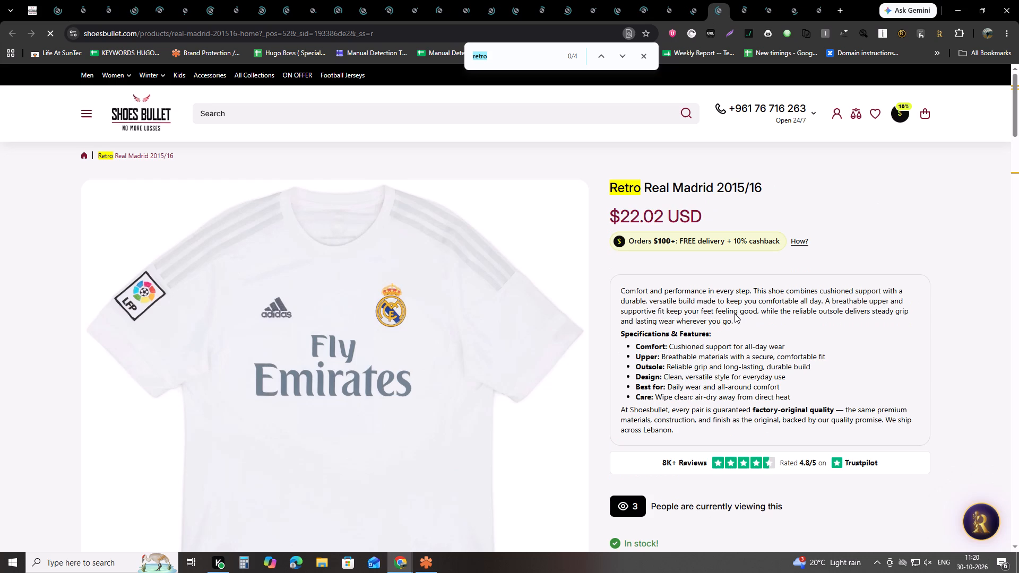
{"action": "key", "text": "ctrl+Tab"}
{"action": "key", "text": "ctrl+Tab"}
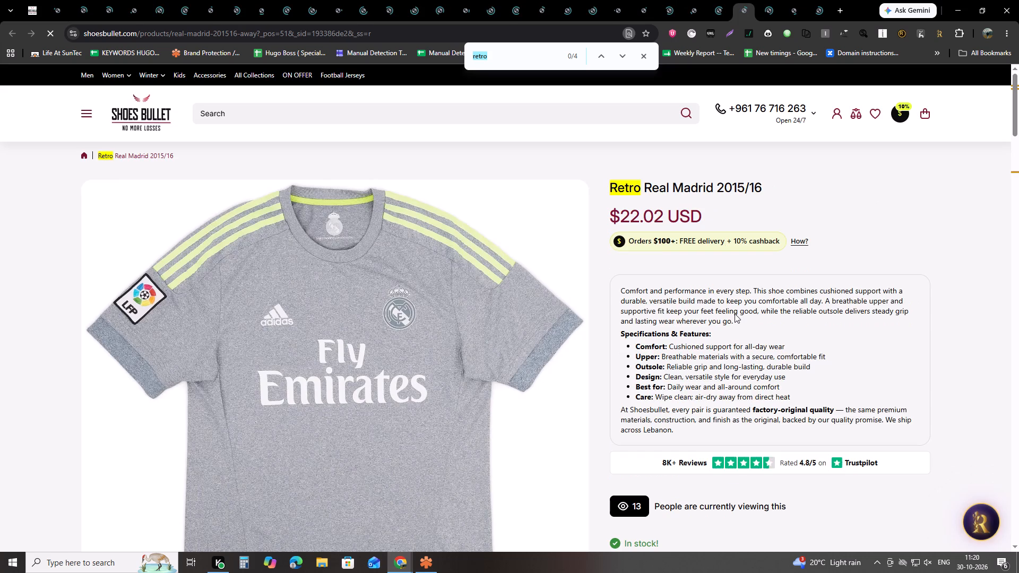
{"action": "key", "text": "ctrl+Tab"}
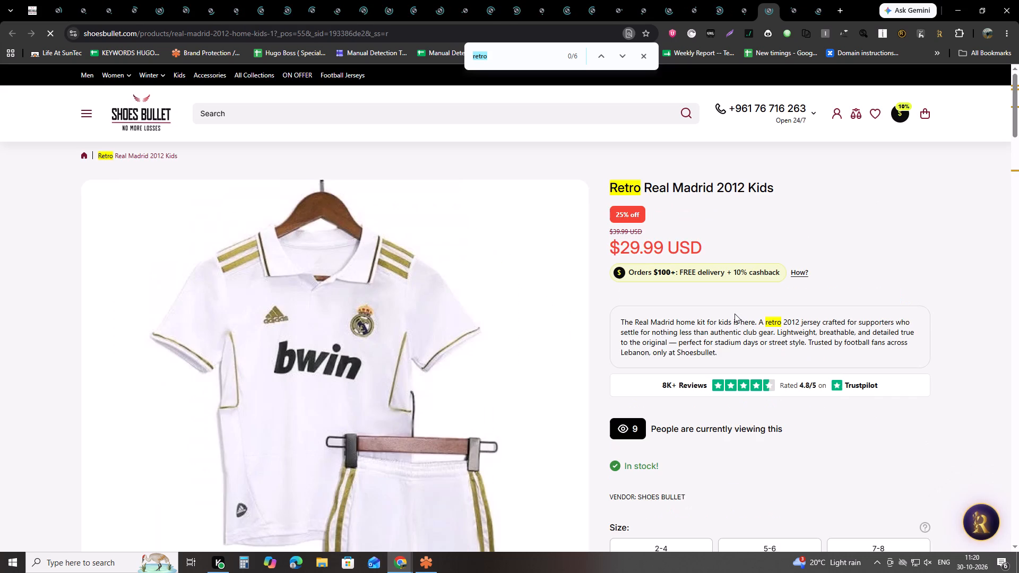
{"action": "key", "text": "ctrl+Tab"}
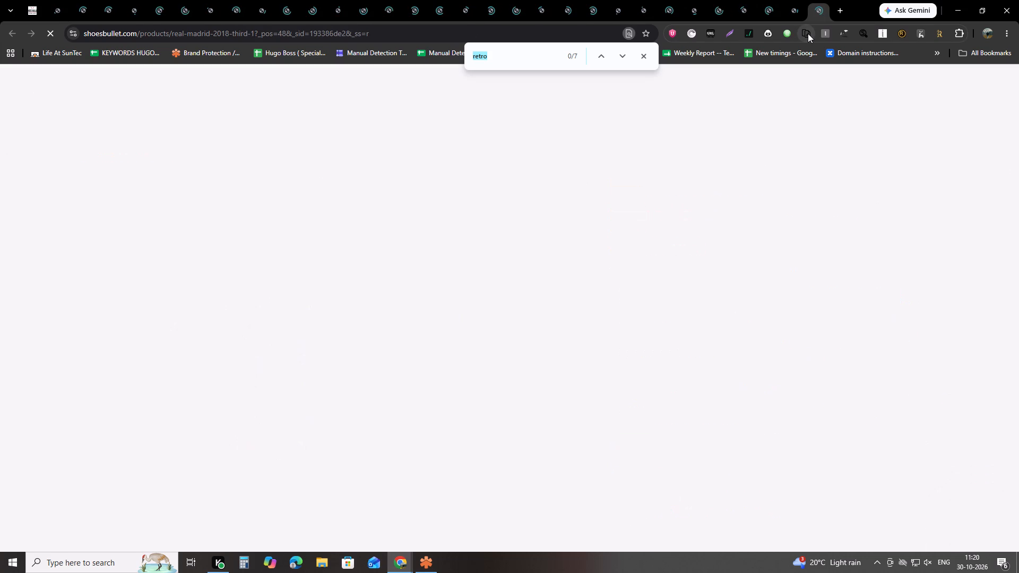
Run the copy extension from the Retro Real Madrid 2018 Third page and again from the Retro Real Madrid 2000/01 page.
{"action": "left_click", "coordinate": [808, 33]}
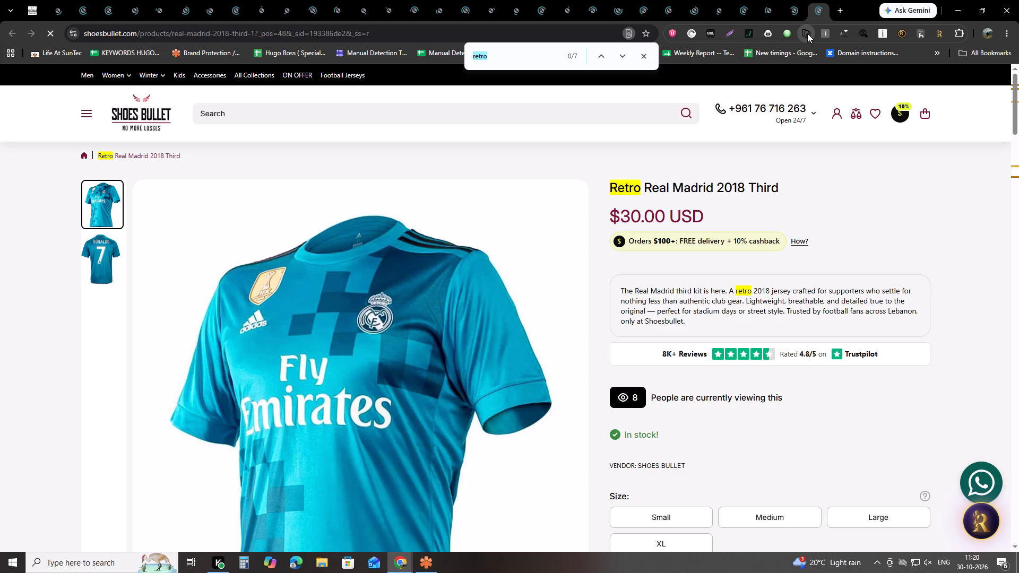
{"action": "left_click", "coordinate": [99, 4]}
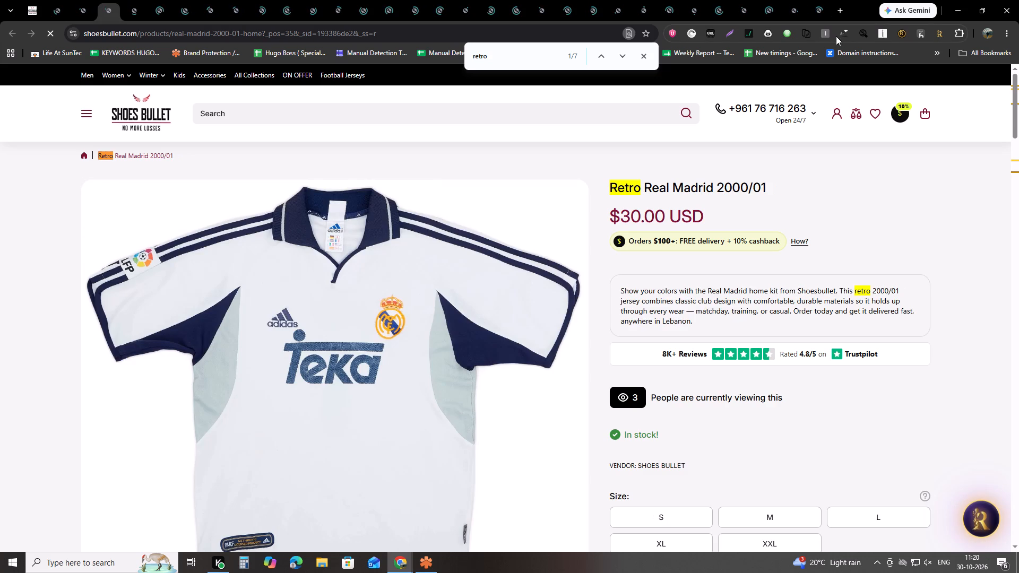
{"action": "left_click", "coordinate": [810, 32]}
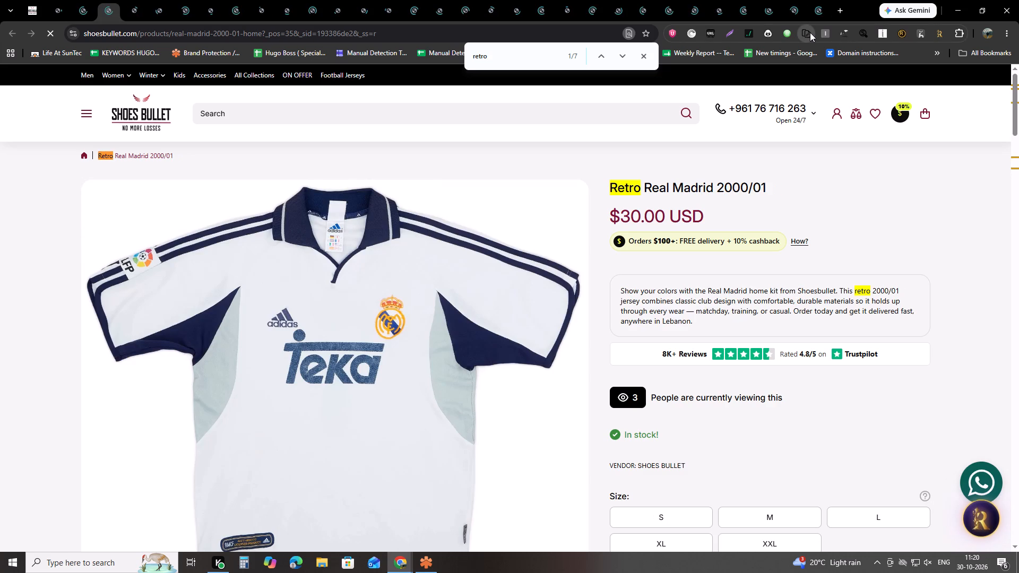
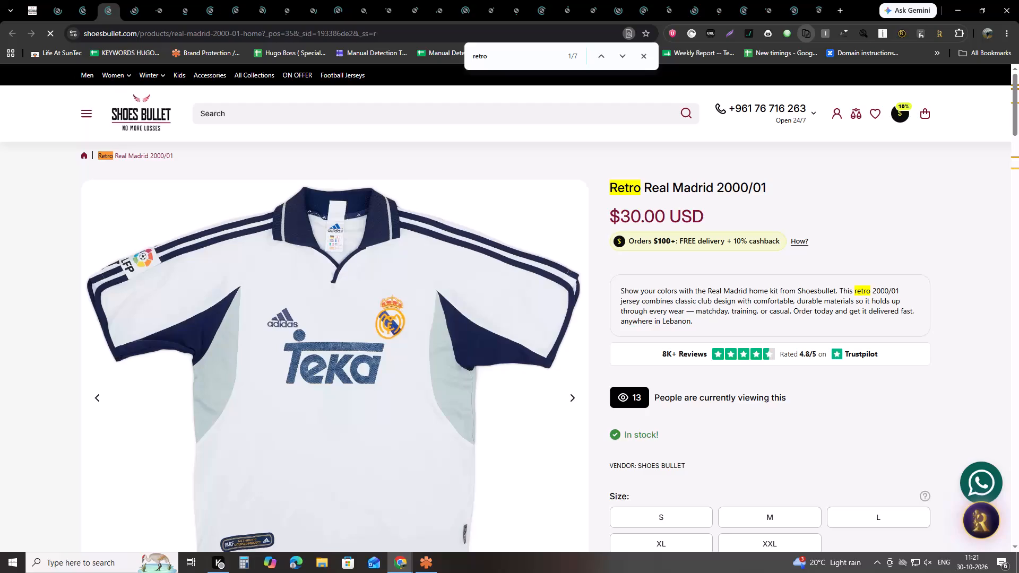
Run the Copy All URLs extension from the Retro Real Madrid 2015/16 away jersey page.
{"action": "scroll", "coordinate": [677, 237], "scroll_direction": "up", "scroll_amount": 11}
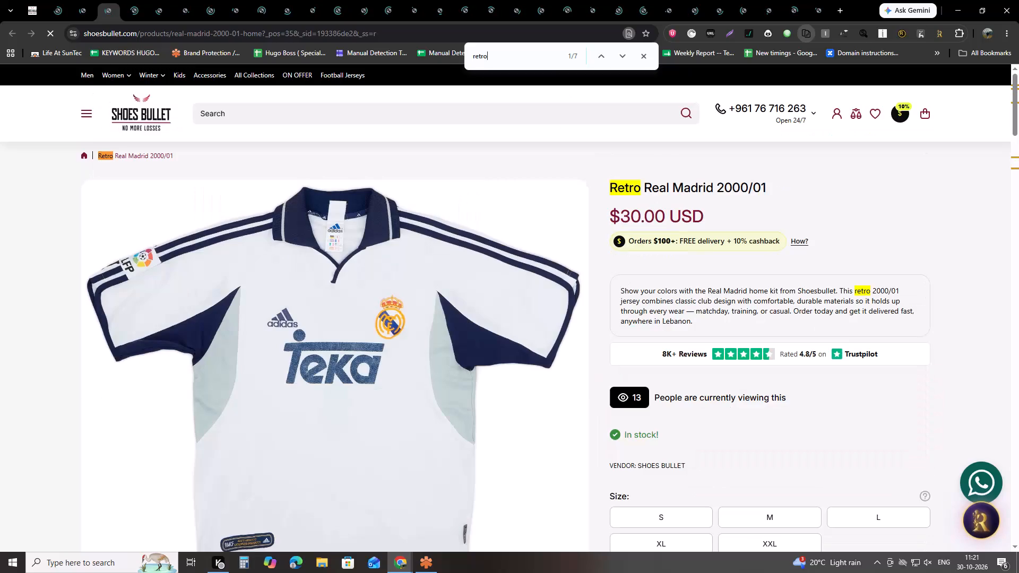
{"action": "left_click", "coordinate": [740, 0]}
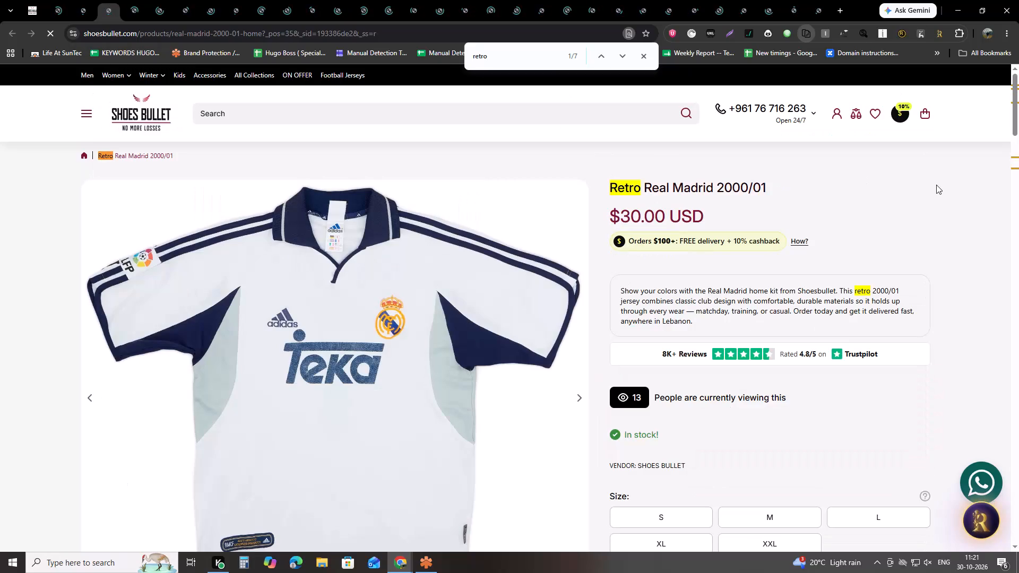
{"action": "left_click", "coordinate": [800, 33]}
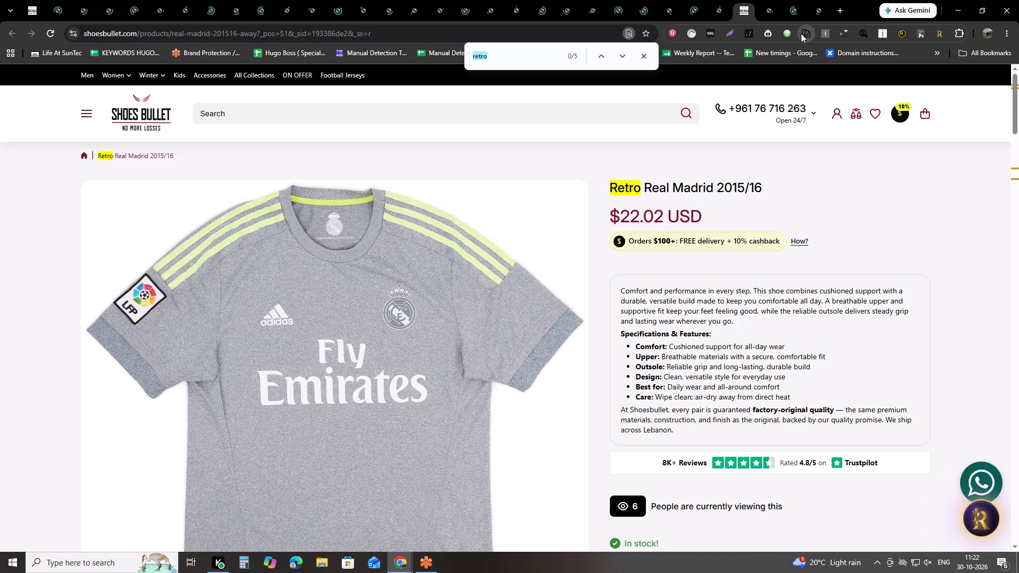
Review the open product pages from Retro long sleeve Real Madrid 13/14 home through Retro Real Madrid 2018 Third.
{"action": "left_click", "coordinate": [238, 0]}
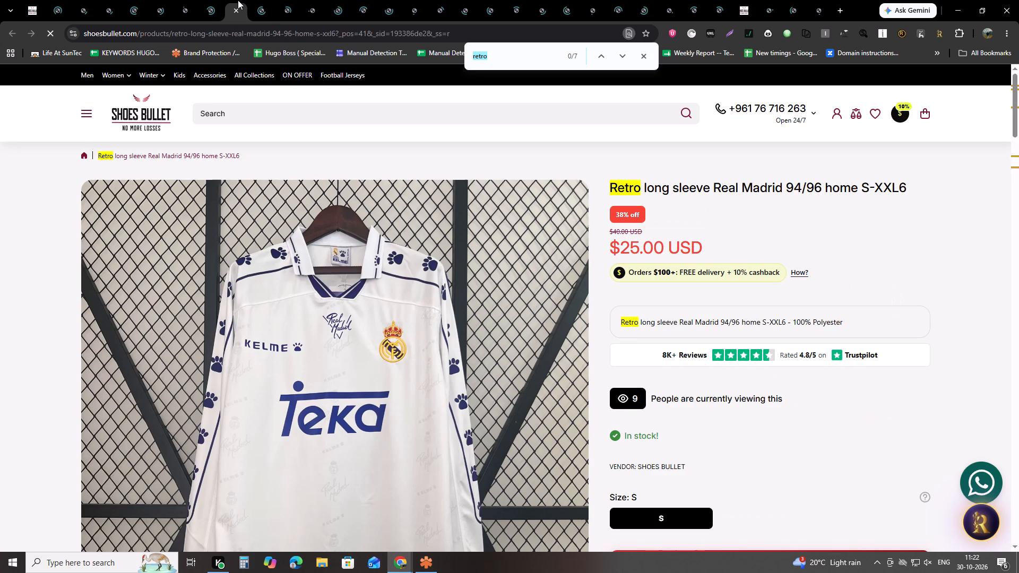
{"action": "left_click", "coordinate": [412, 0]}
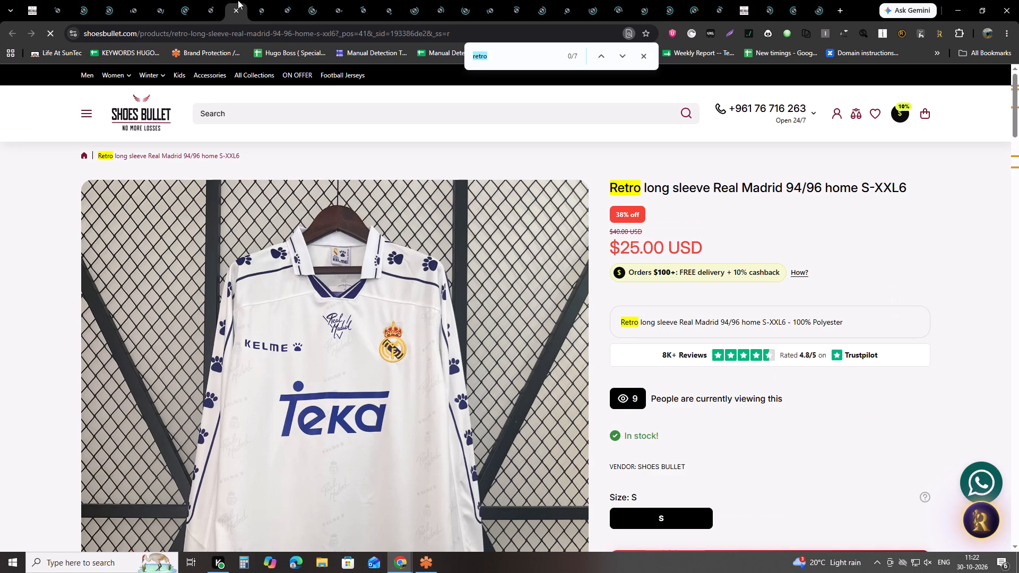
{"action": "left_click", "coordinate": [175, 0]}
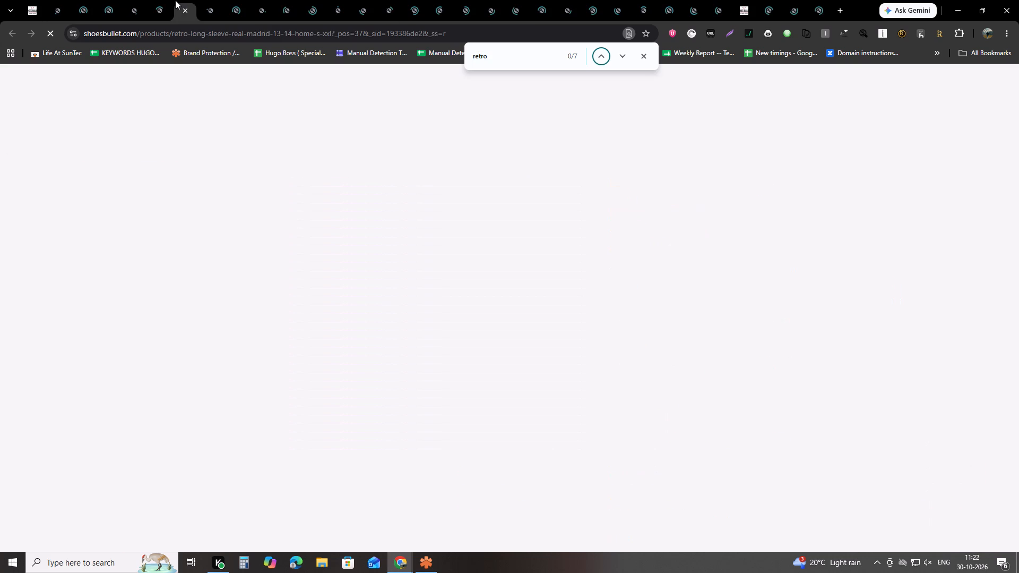
{"action": "key", "text": "ctrl+Tab"}
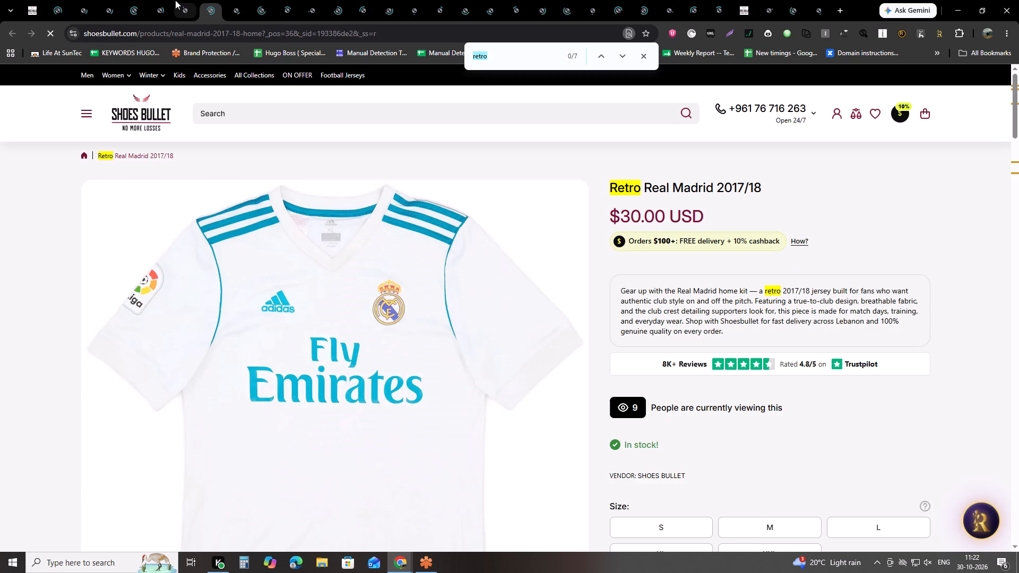
{"action": "key", "text": "ctrl+Tab"}
{"action": "key", "text": "ctrl+Tab"}
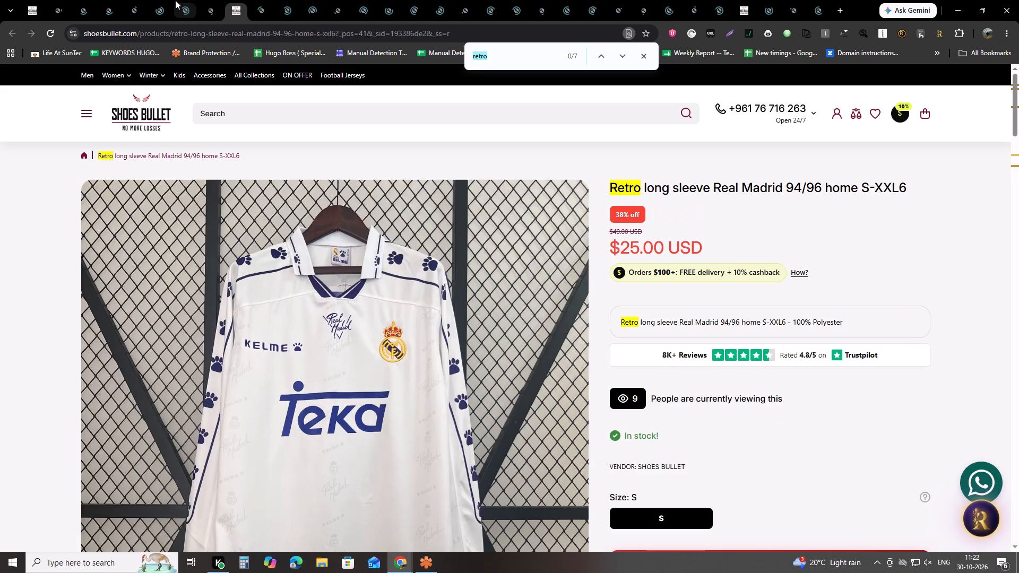
{"action": "key", "text": "ctrl+Tab"}
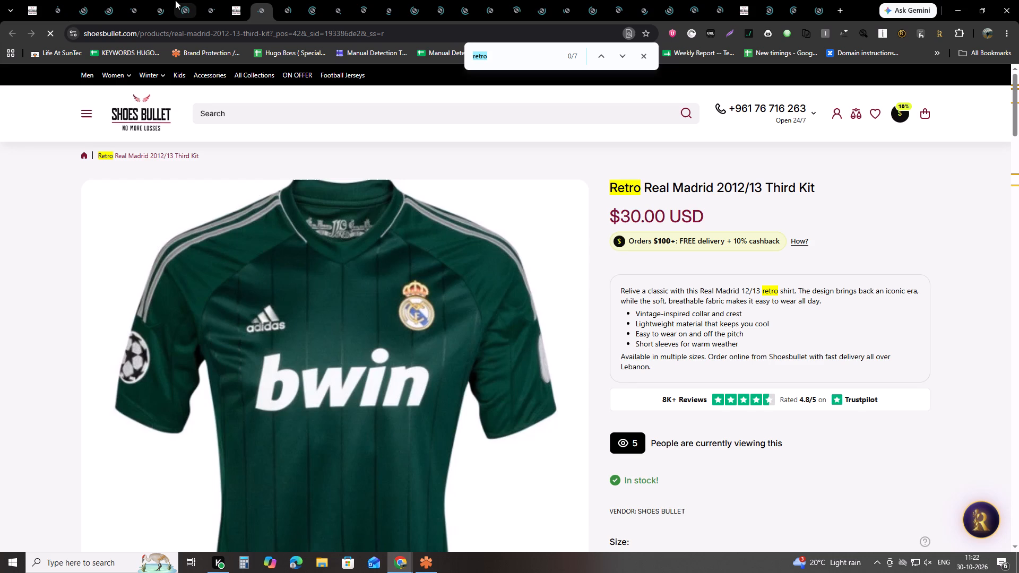
{"action": "key", "text": "ctrl+Tab"}
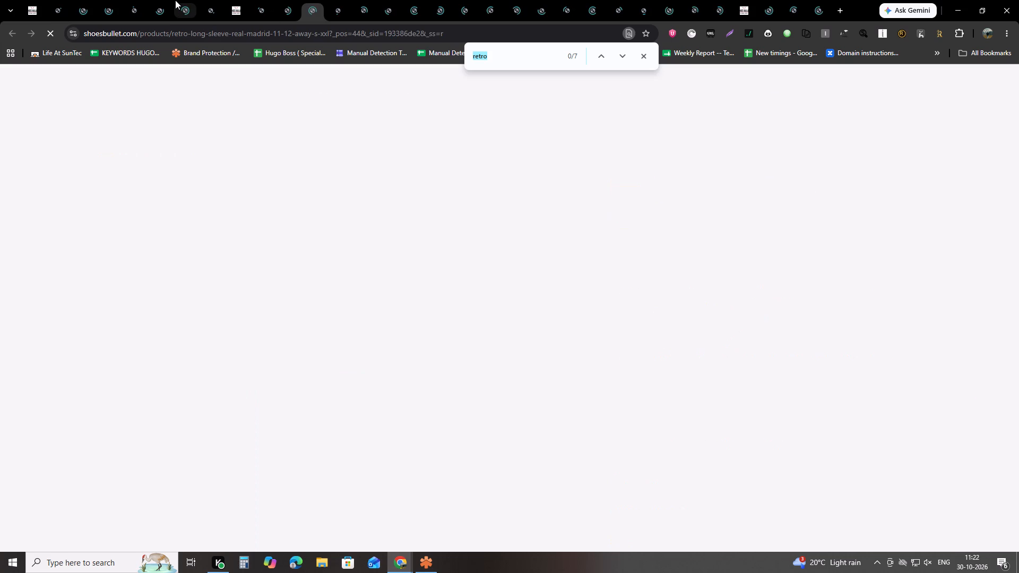
{"action": "key", "text": "ctrl+shift+Tab"}
{"action": "key", "text": "ctrl+Tab"}
{"action": "key", "text": "ctrl+Tab"}
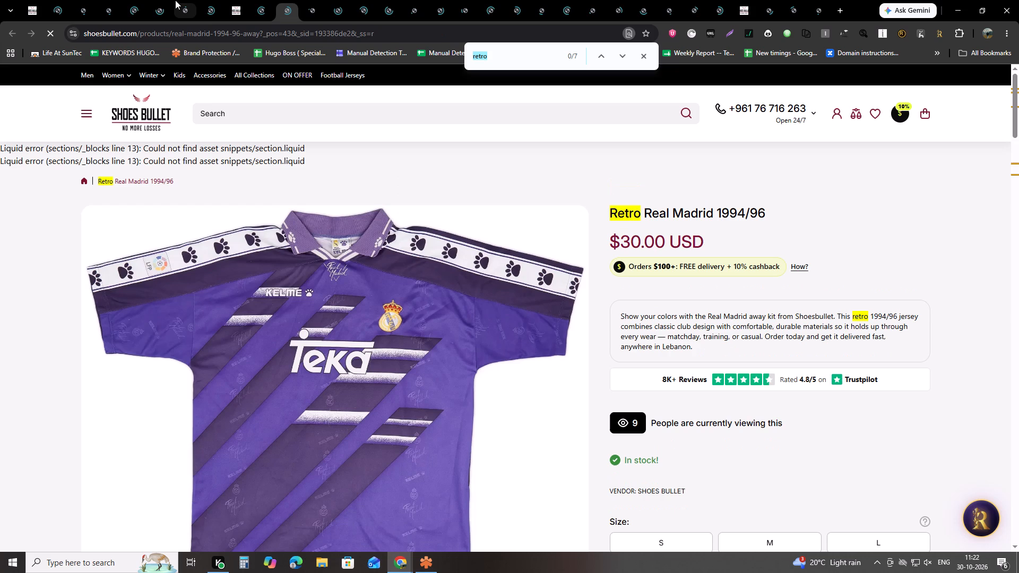
{"action": "key", "text": "ctrl+Tab"}
{"action": "key", "text": "ctrl+Tab"}
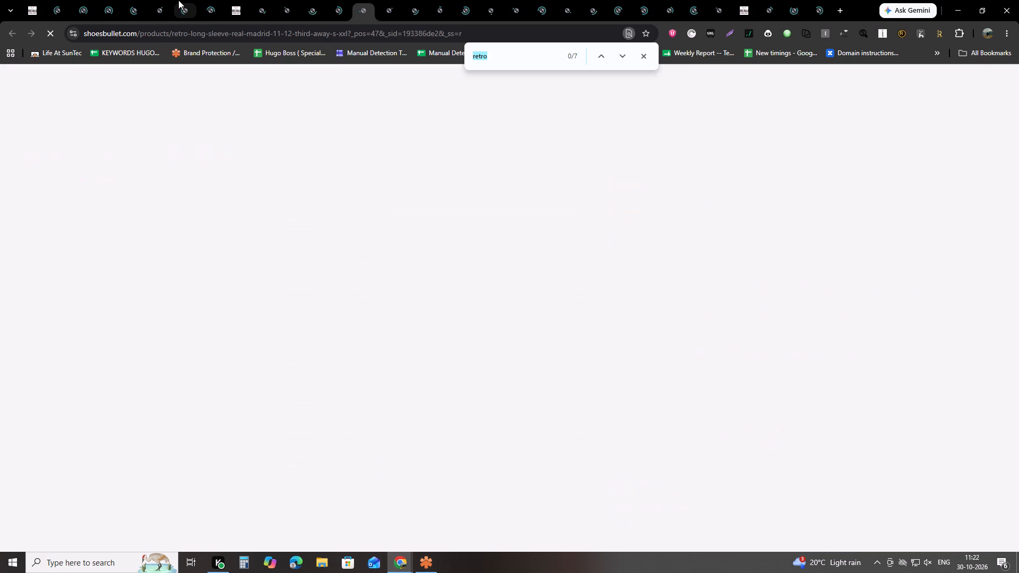
{"action": "key", "text": "ctrl+Tab"}
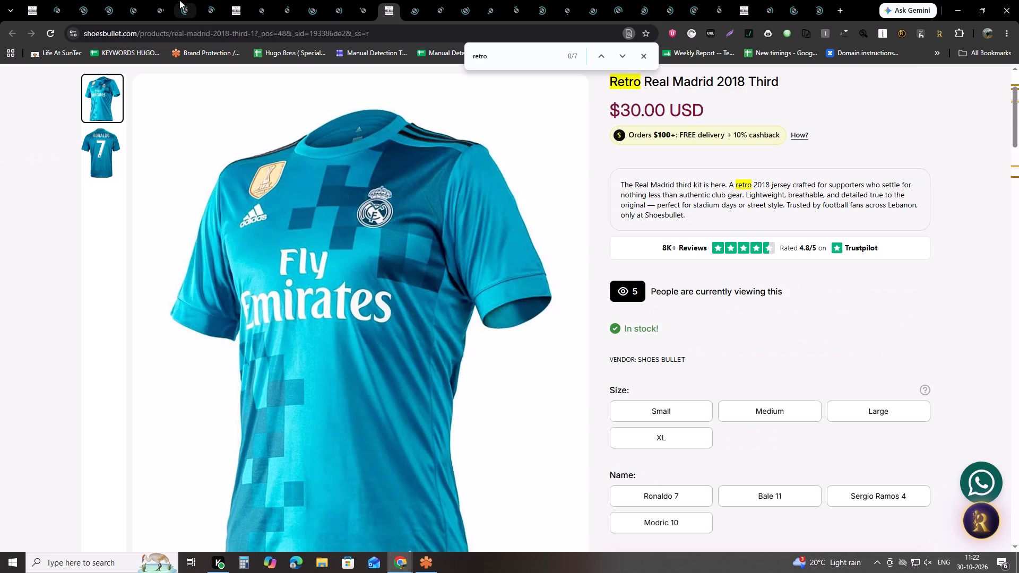
Review the open product pages from Retro Real Madrid 2017 Kids through the Retro 2013 Sergio Ramos shirt.
{"action": "key", "text": "ctrl+Tab"}
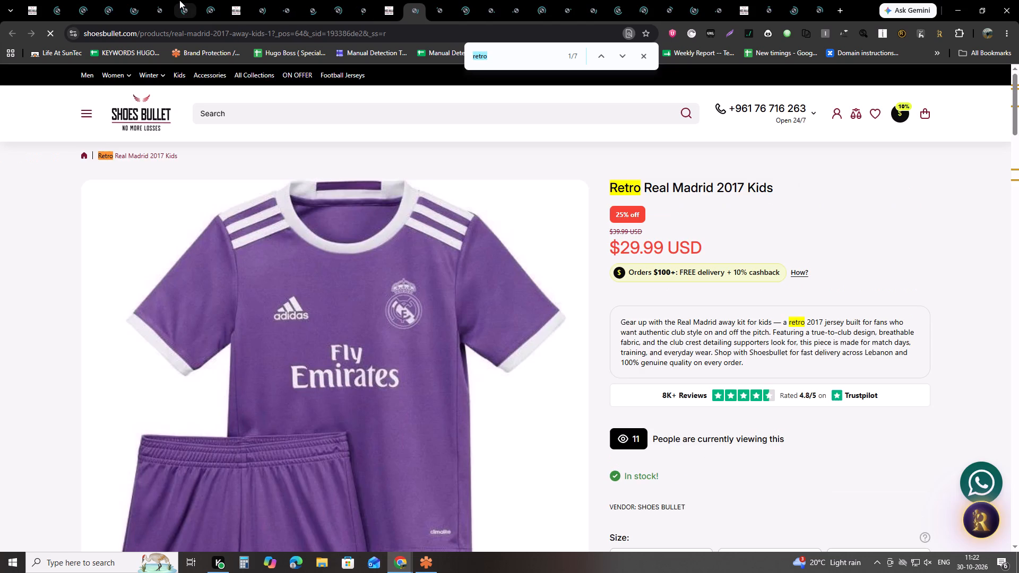
{"action": "key", "text": "ctrl+Tab"}
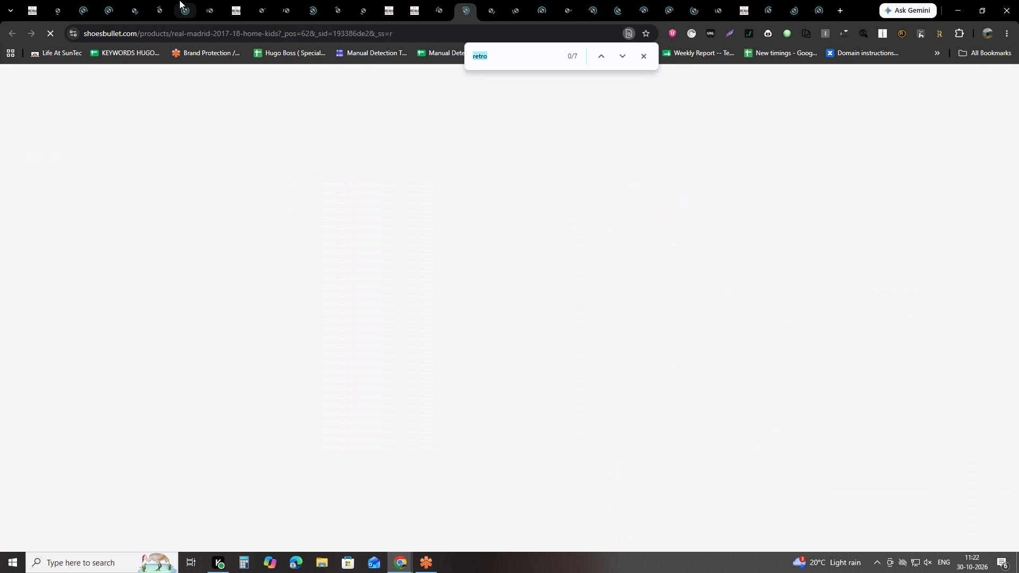
{"action": "key", "text": "ctrl+Tab"}
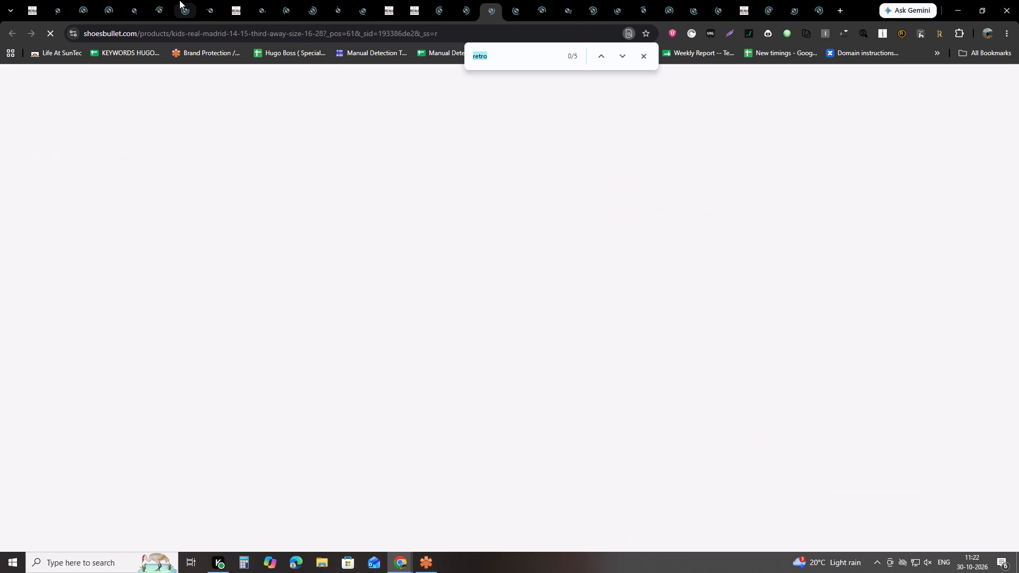
{"action": "key", "text": "ctrl+Tab"}
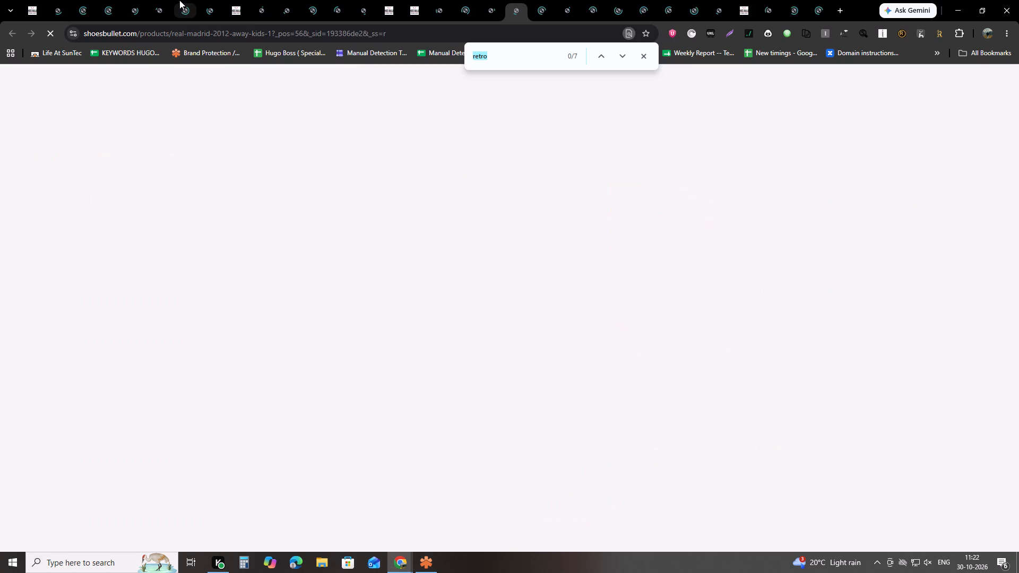
{"action": "key", "text": "ctrl+Tab"}
{"action": "key", "text": "ctrl+Tab"}
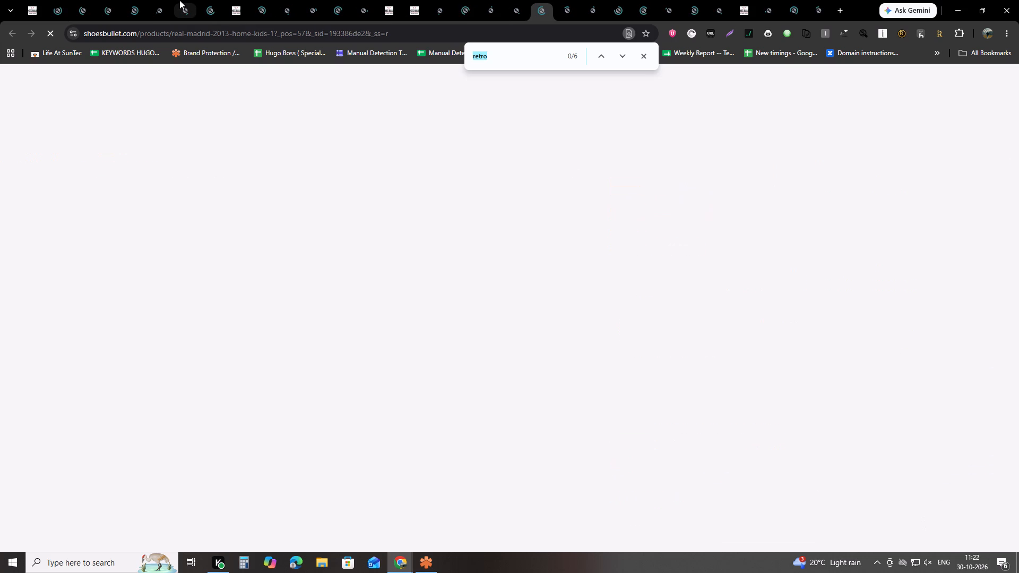
{"action": "key", "text": "ctrl+Tab"}
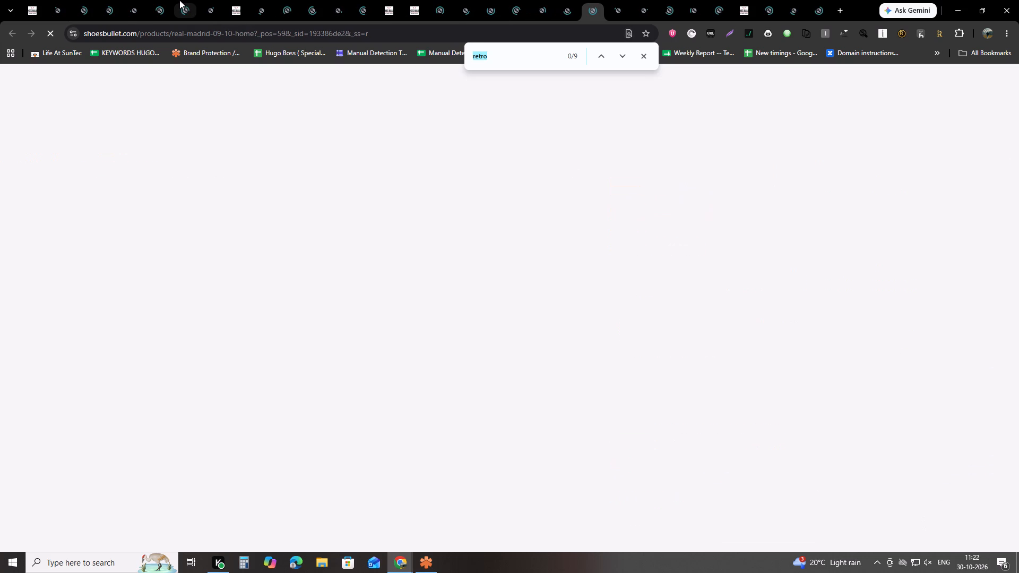
{"action": "key", "text": "ctrl+Tab"}
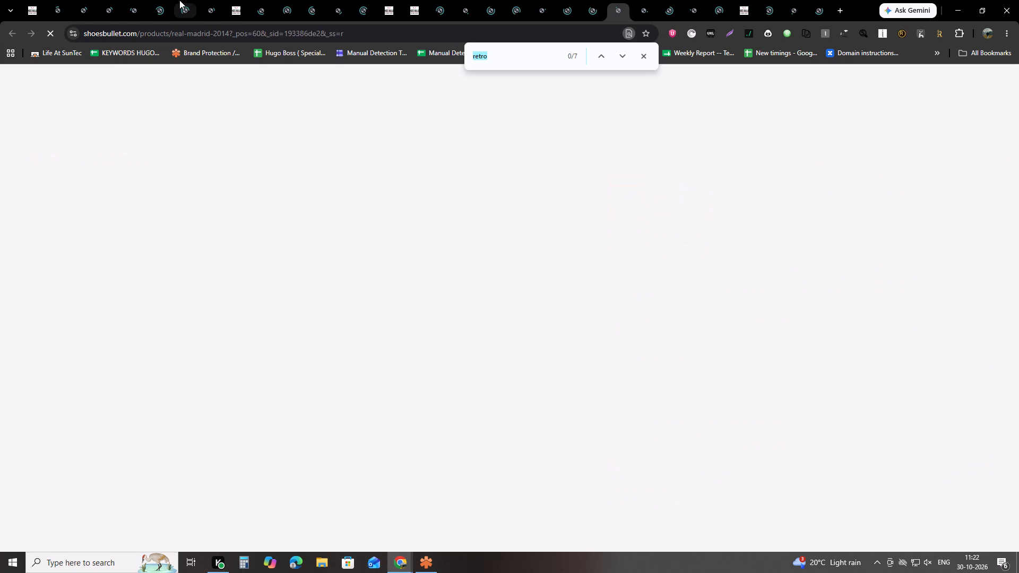
Review the remaining open product pages through the Real Madrid 2026/27 Purple And White Retro Model Jersey.
{"action": "key", "text": "ctrl+Tab"}
{"action": "key", "text": "ctrl+Tab"}
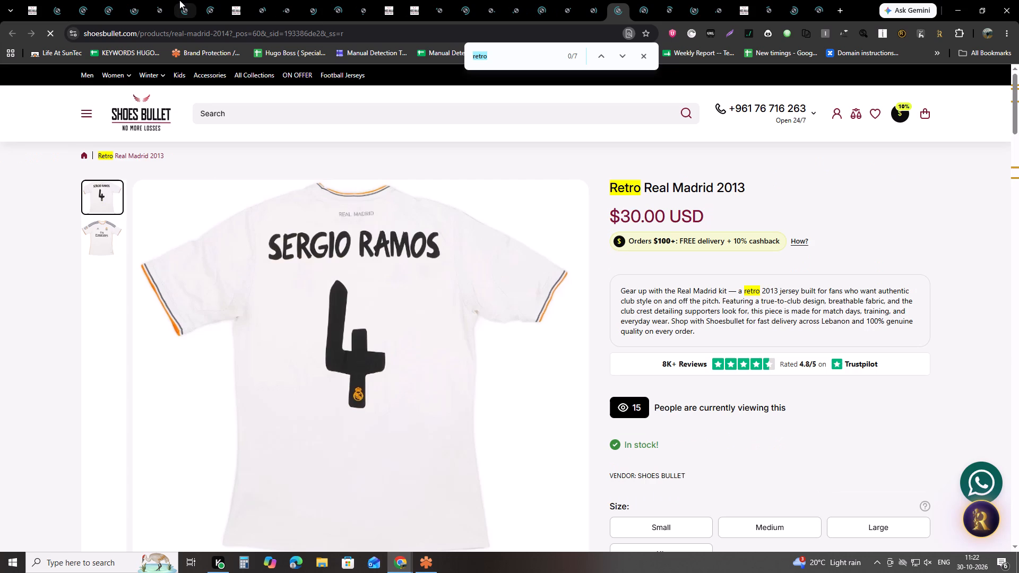
{"action": "key", "text": "ctrl+Tab"}
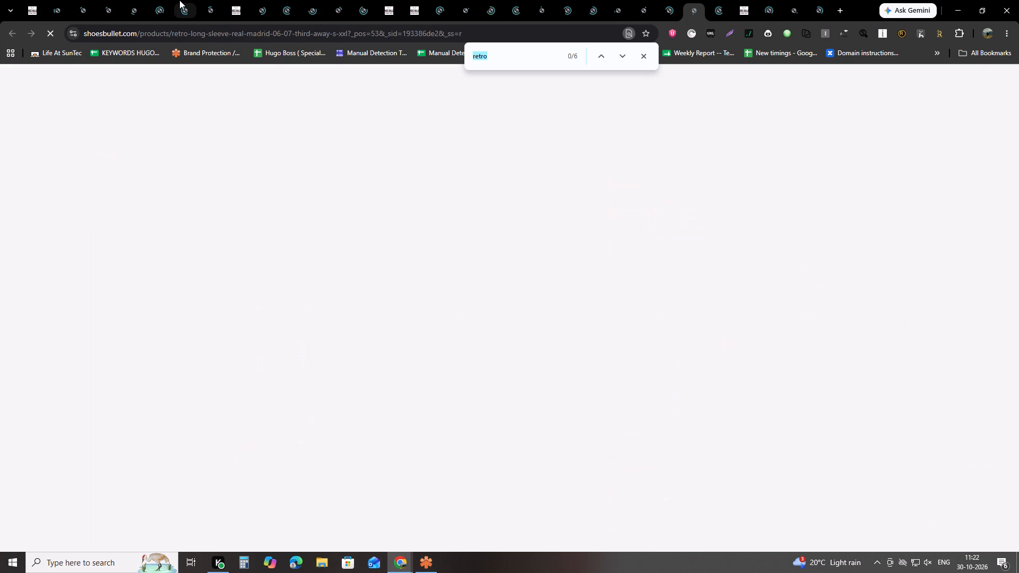
{"action": "key", "text": "ctrl+Tab"}
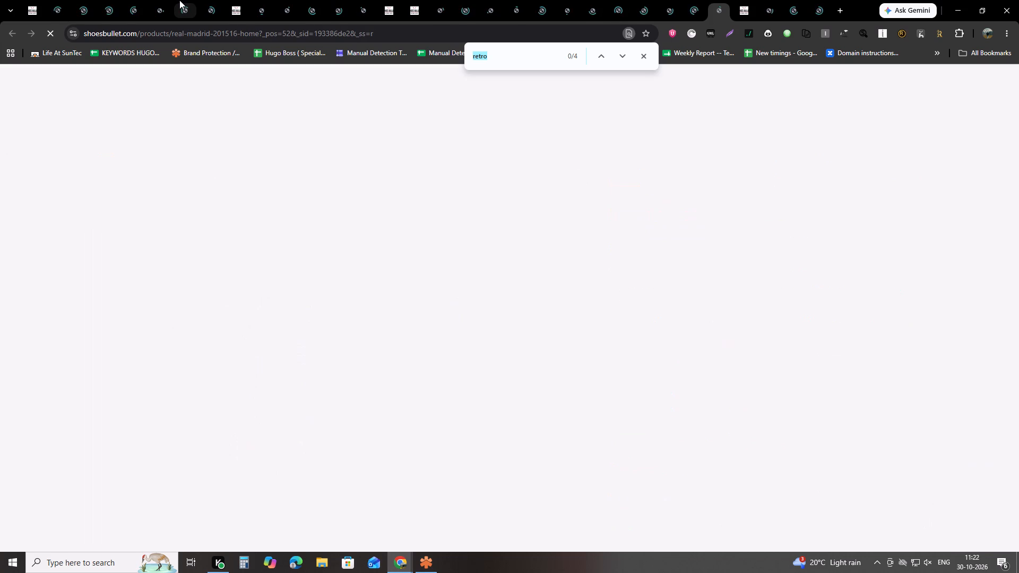
{"action": "key", "text": "ctrl+Tab"}
{"action": "key", "text": "ctrl+Tab"}
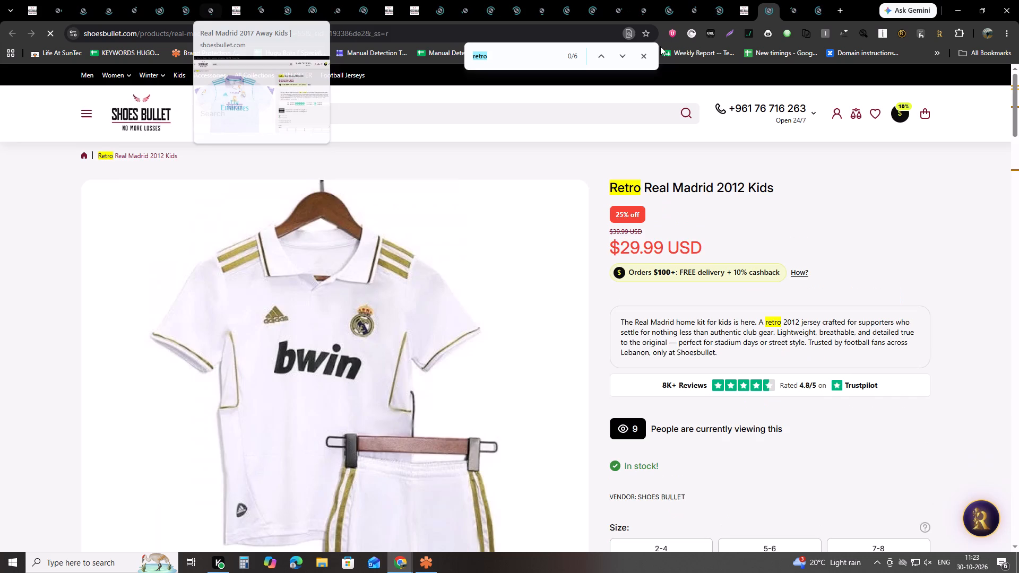
{"action": "left_click", "coordinate": [649, 59]}
{"action": "key", "text": "ctrl+Tab"}
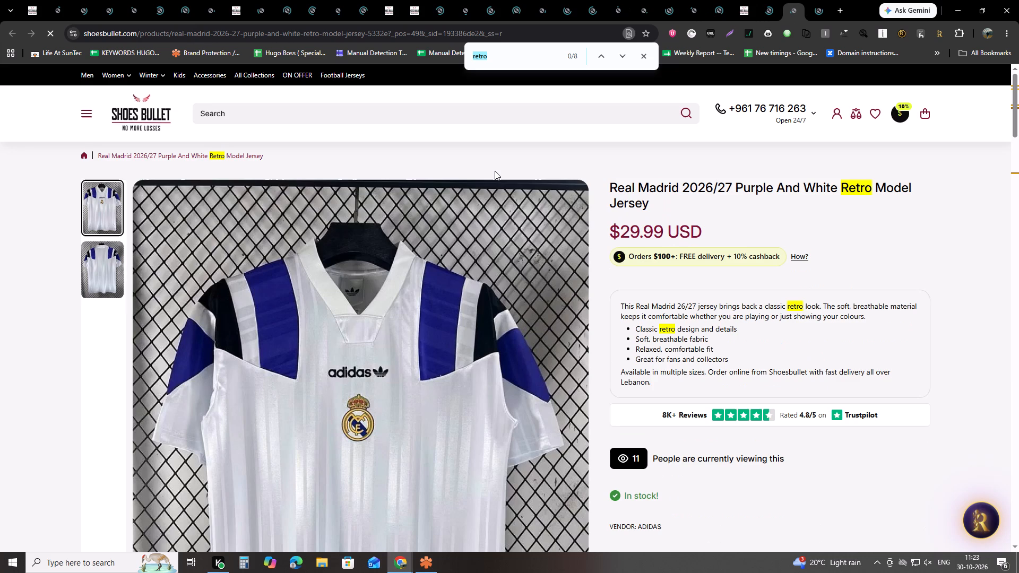
Recheck the Real Madrid 11/12 long sleeve away, 09/10 home, 2013 kids home and 1994/96 away product pages.
{"action": "left_click", "coordinate": [307, 0]}
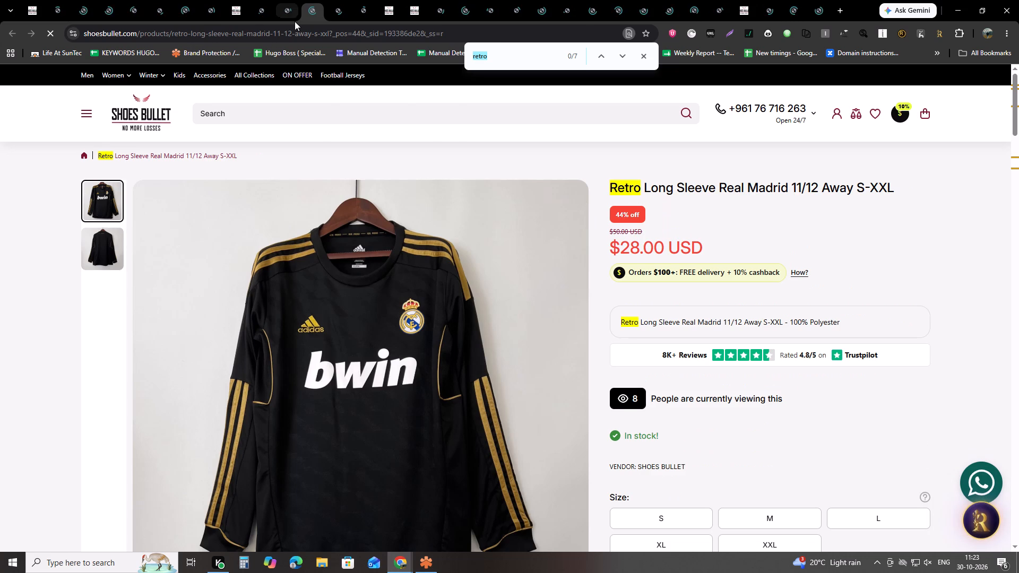
{"action": "left_click", "coordinate": [584, 0]}
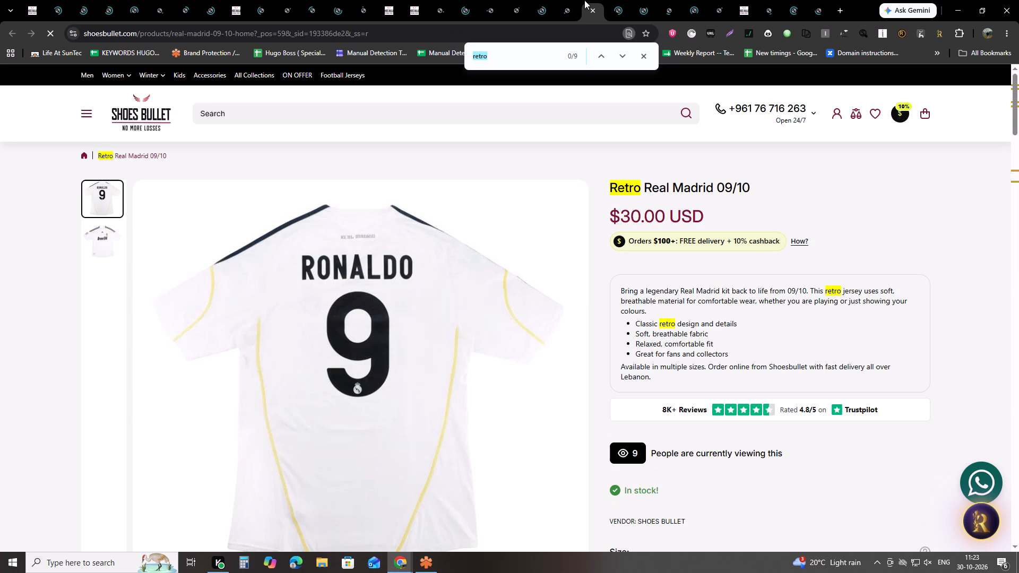
{"action": "left_click", "coordinate": [511, 0]}
{"action": "left_click", "coordinate": [545, 0]}
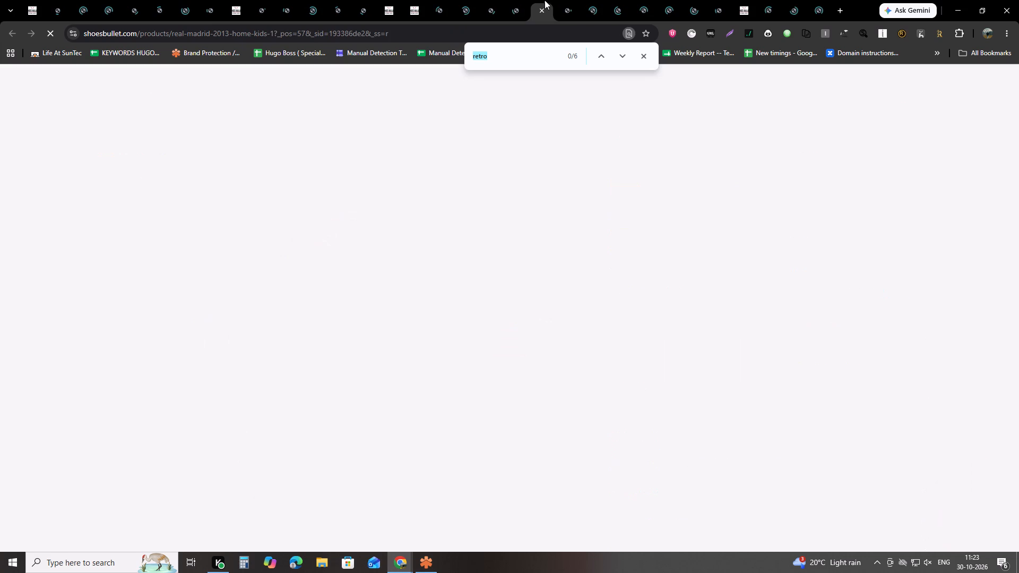
{"action": "left_click", "coordinate": [558, 0]}
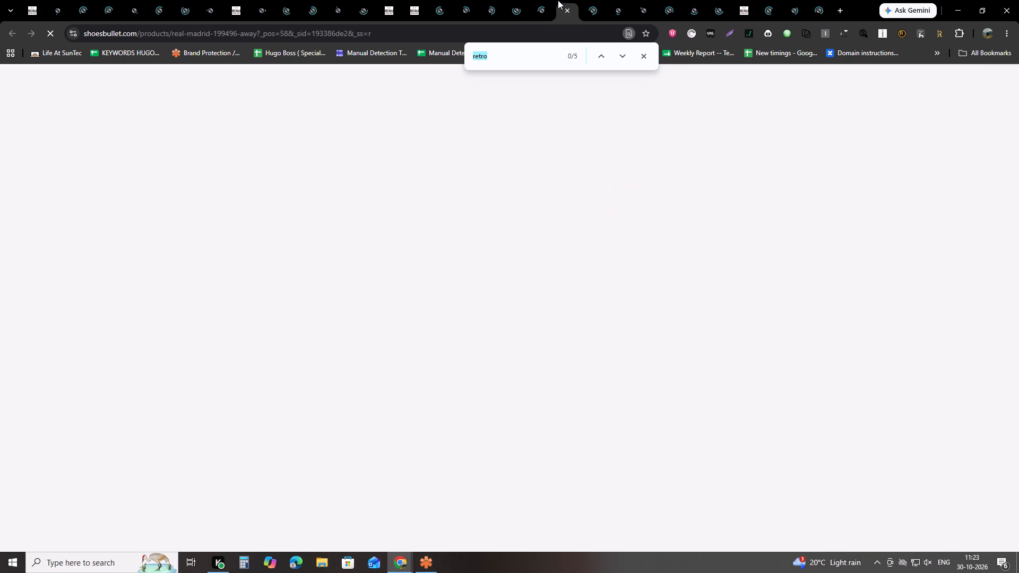
Run the Copy All URLs extension from the Retro Real Madrid 09/10 page and again from the Long Sleeve 06/07 Third Away page.
{"action": "left_click", "coordinate": [605, 0]}
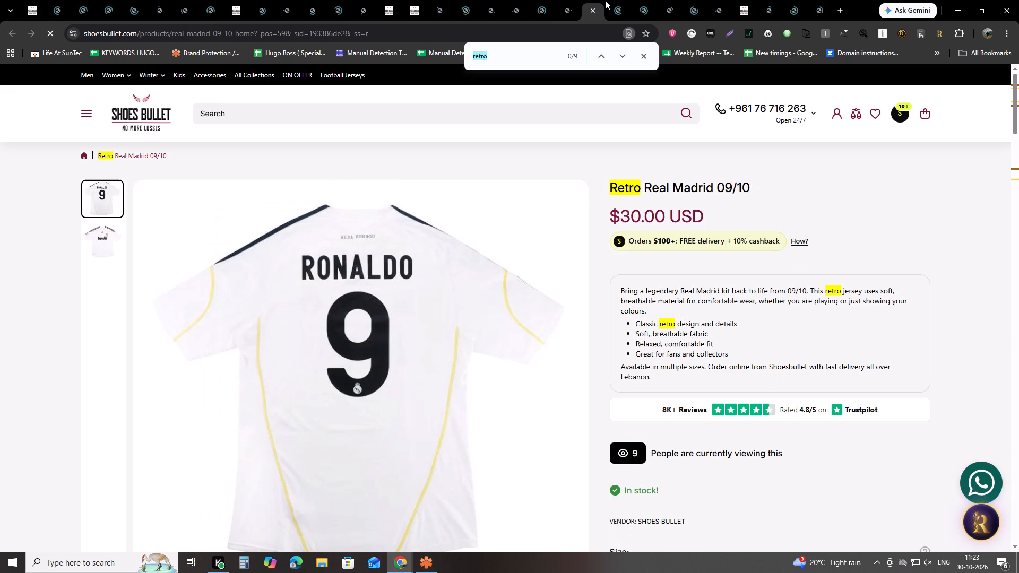
{"action": "left_click", "coordinate": [800, 38]}
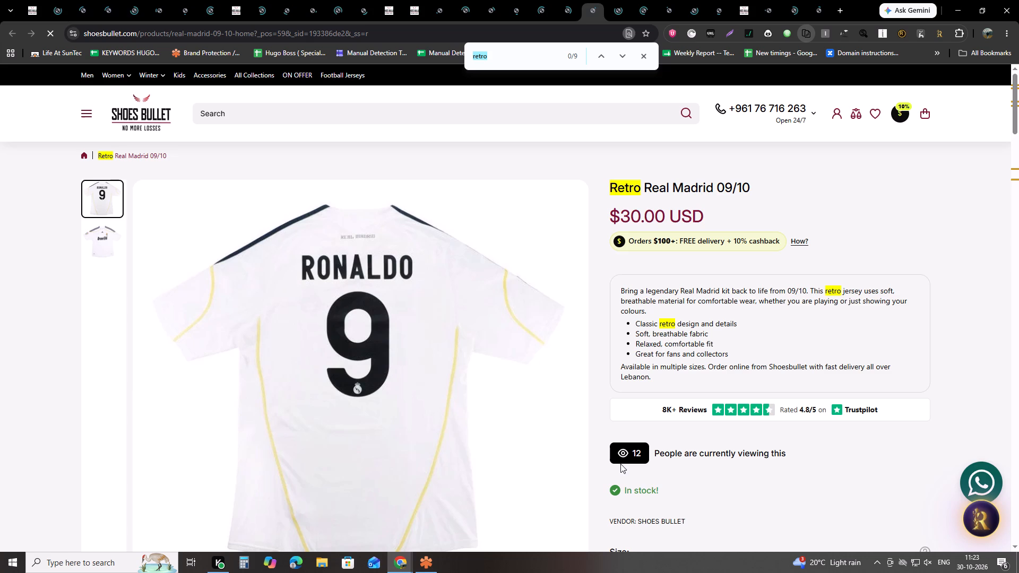
{"action": "left_click", "coordinate": [704, 0]}
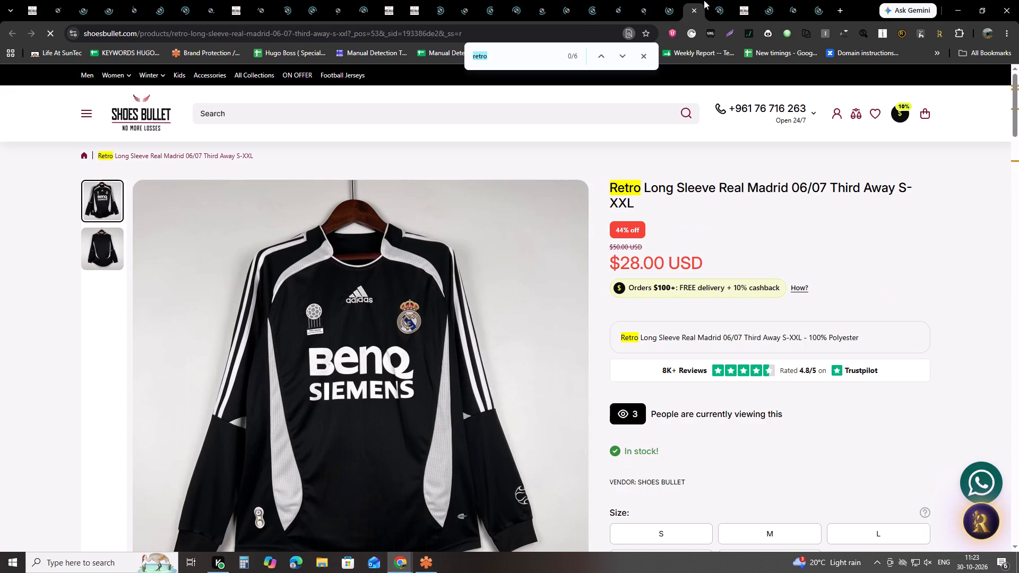
{"action": "left_click", "coordinate": [811, 34]}
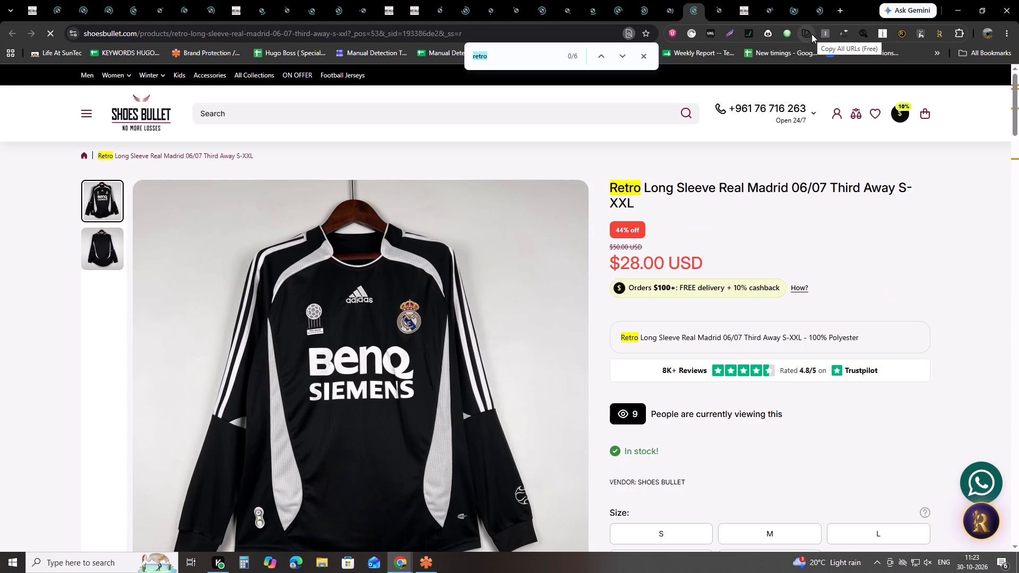
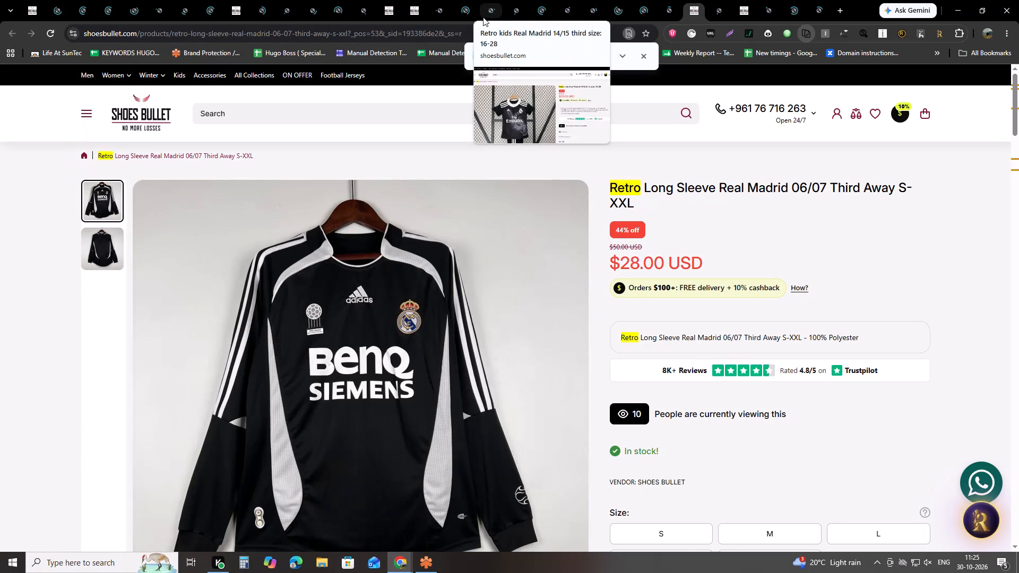
Recheck open product pages including Real Madrid 2012 home kids, 2017/18 home kids, 2000/01 home and the Retro 2012/13 Third Kit.
{"action": "left_click", "coordinate": [695, 0]}
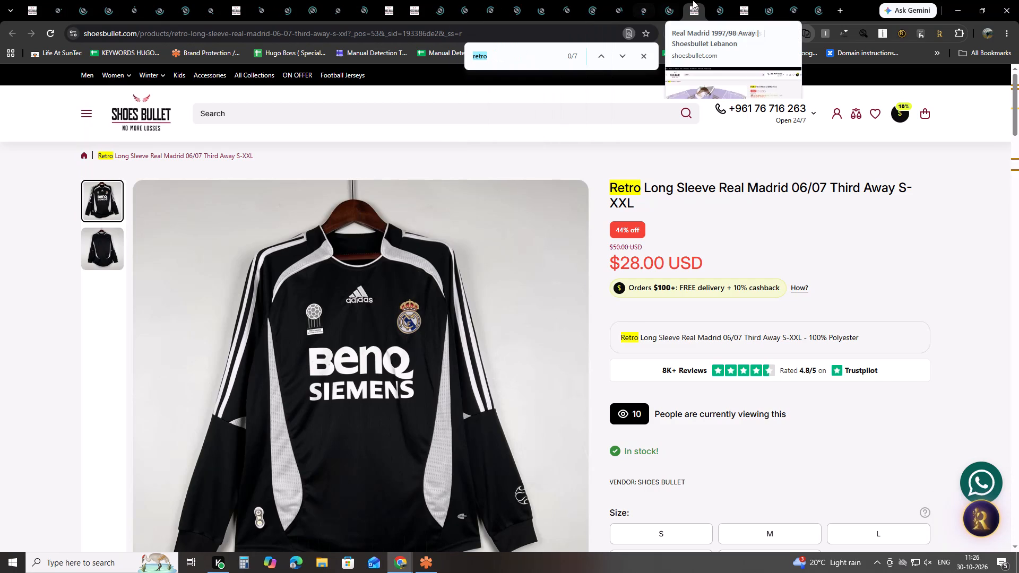
{"action": "left_click", "coordinate": [769, 0]}
{"action": "left_click", "coordinate": [460, 0]}
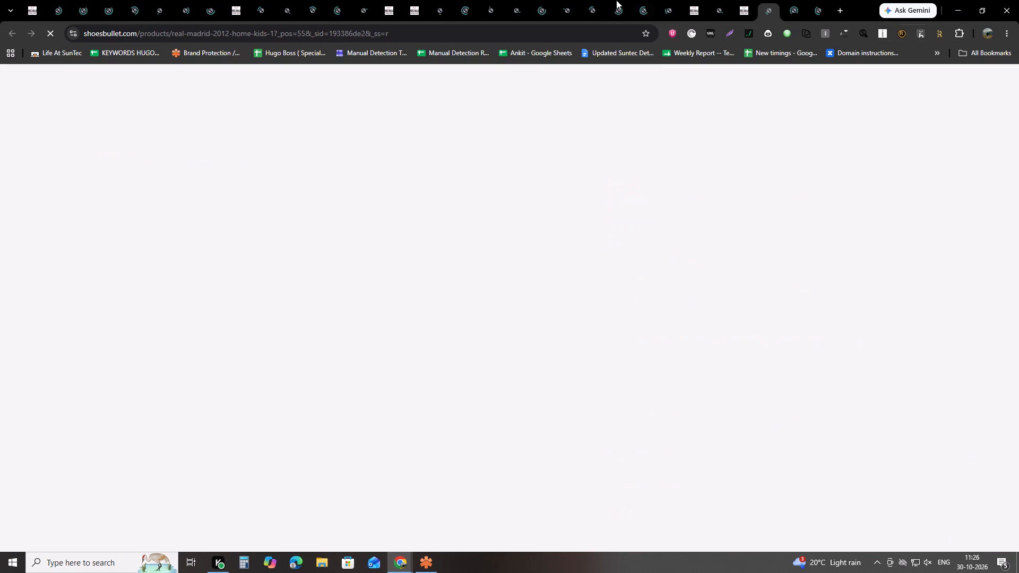
{"action": "left_click", "coordinate": [492, 0]}
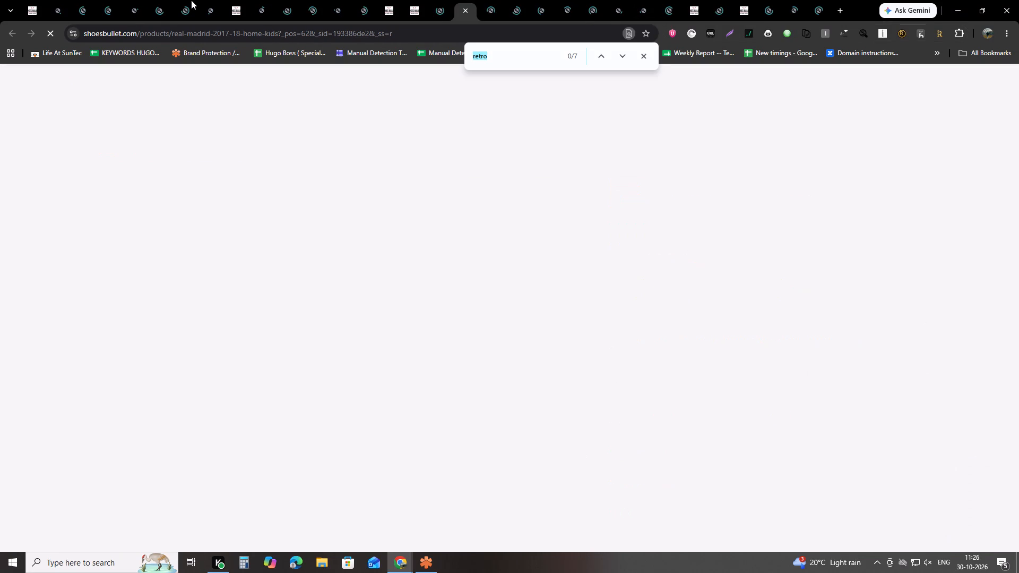
{"action": "left_click", "coordinate": [99, 0]}
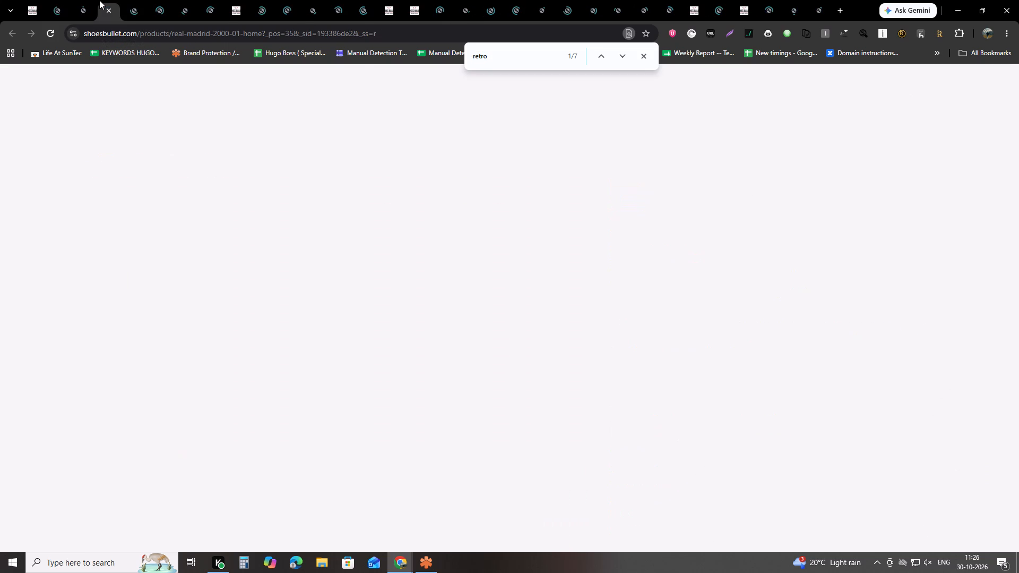
{"action": "key", "text": "ctrl+Tab"}
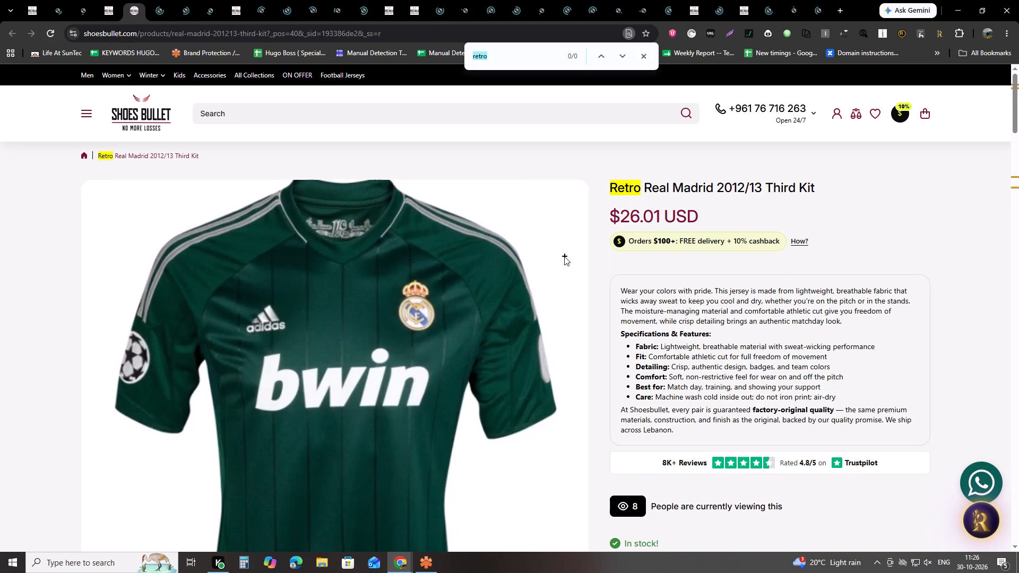
{"action": "key", "text": "ctrl+Tab"}
Switch to the Manual Detection Records sheet and select the empty Link cell directly below the last shoesbullet.com URL.
{"action": "key", "text": "alt+Tab"}
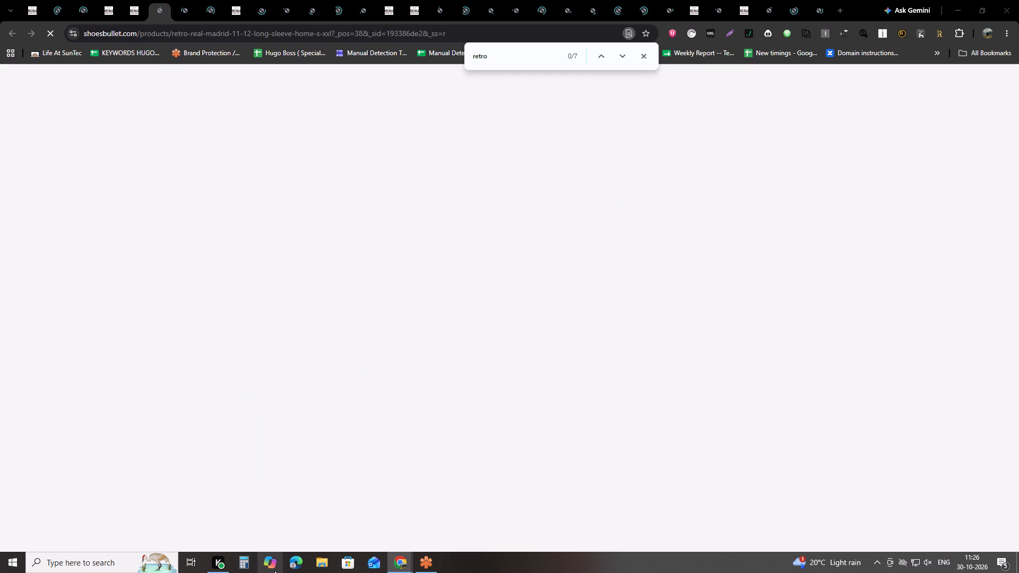
{"action": "key", "text": "alt+Tab"}
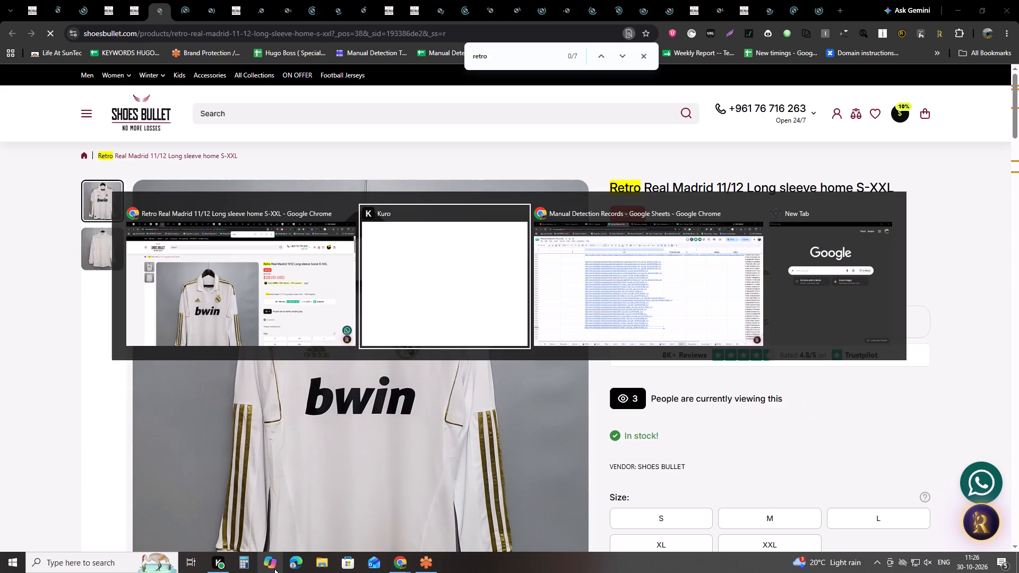
{"action": "scroll", "coordinate": [495, 368], "scroll_direction": "down", "scroll_amount": 2}
{"action": "scroll", "coordinate": [460, 472], "scroll_direction": "up", "scroll_amount": 6}
{"action": "key", "text": "ctrl+space"}
{"action": "scroll", "coordinate": [463, 456], "scroll_direction": "down", "scroll_amount": 5}
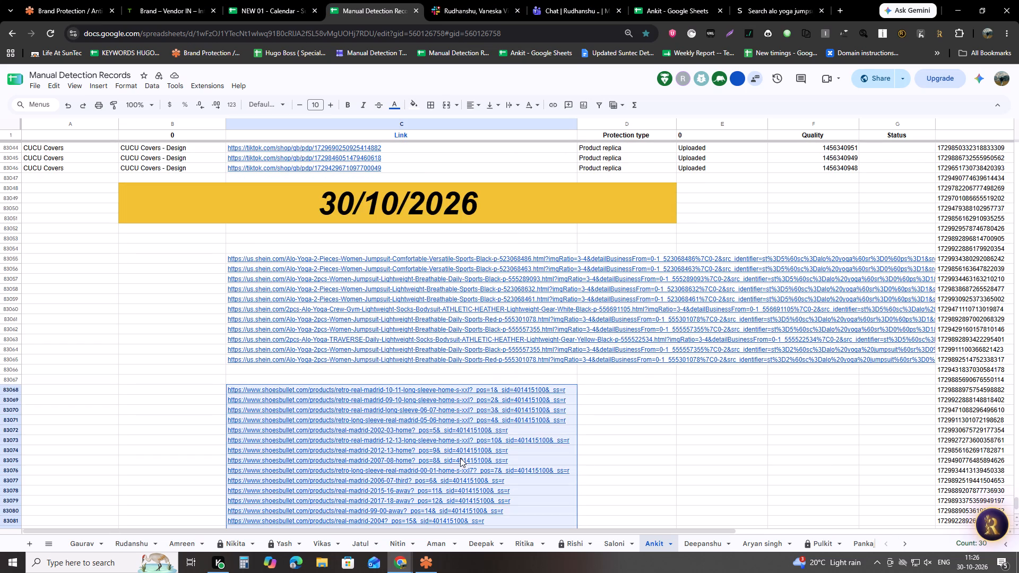
{"action": "left_click", "coordinate": [472, 427]}
Return to the shoesbullet.com listings and go through the pages from Retro 11/12 Long sleeve home to Long Sleeve 11/12 Away.
{"action": "key", "text": "alt+Tab"}
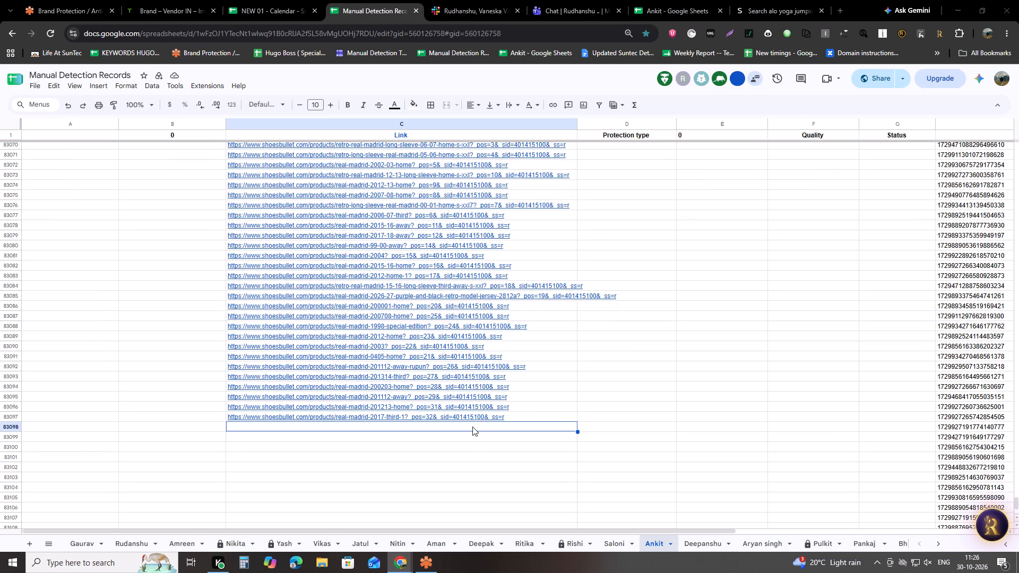
{"action": "key", "text": "ctrl+Tab"}
{"action": "key", "text": "ctrl+Tab"}
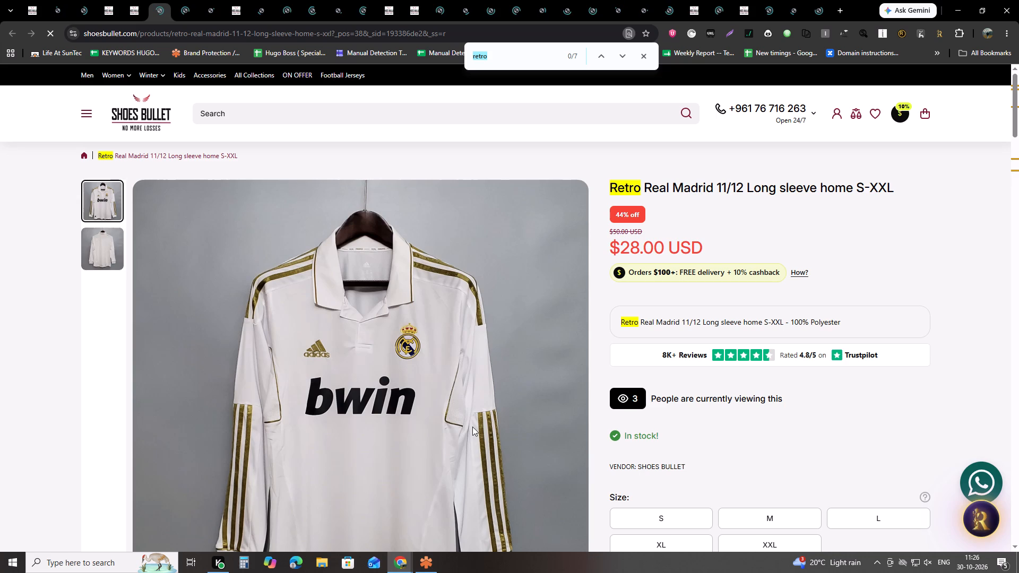
{"action": "key", "text": "ctrl+Tab"}
{"action": "key", "text": "ctrl+Tab"}
{"action": "key", "text": "ctrl+Tab"}
{"action": "key", "text": "ctrl+Tab"}
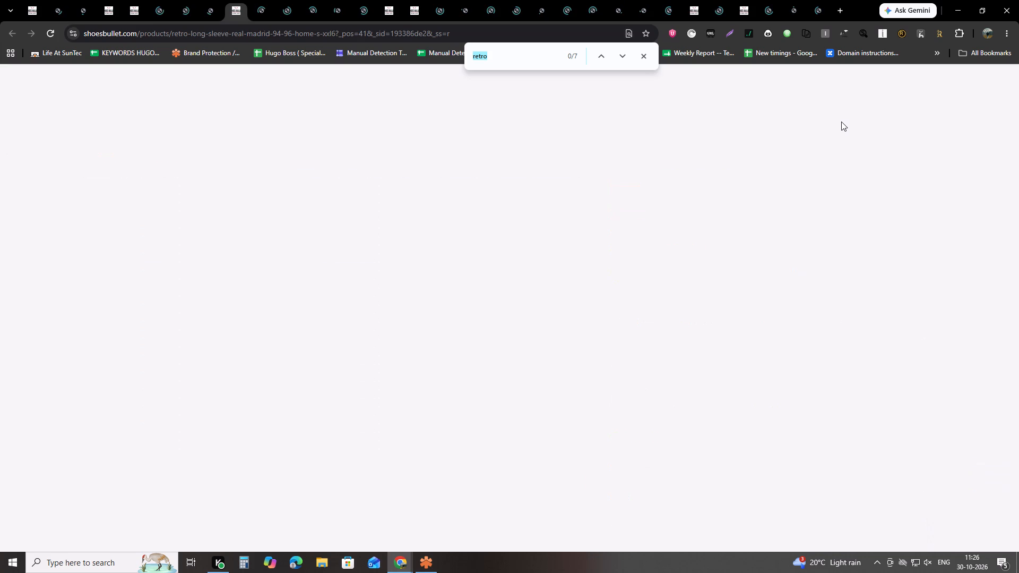
Run the Copy All URLs extension from the Retro Long Sleeve Real Madrid 11/12 Away page.
{"action": "left_click", "coordinate": [801, 32]}
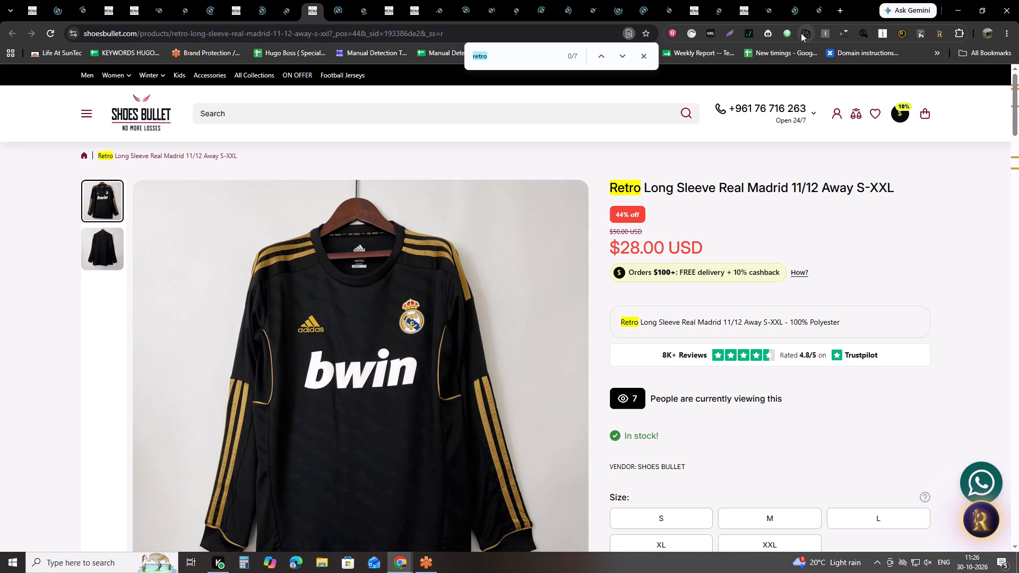
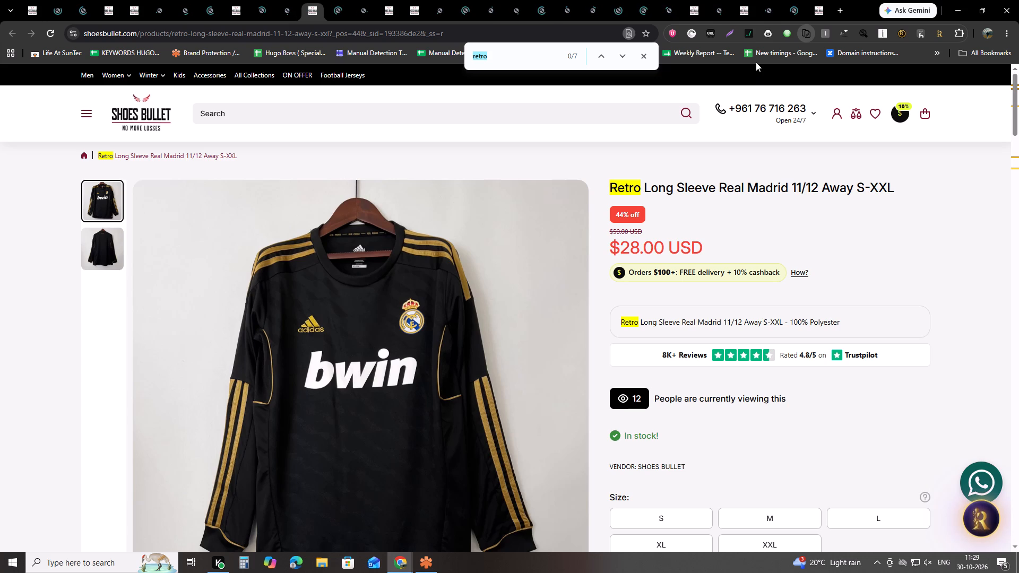
Go back through open product pages including Retro kids 14/15 third, Long Sleeve 11/12 Third Away and 2017/18 home so they load.
{"action": "left_click", "coordinate": [633, 0]}
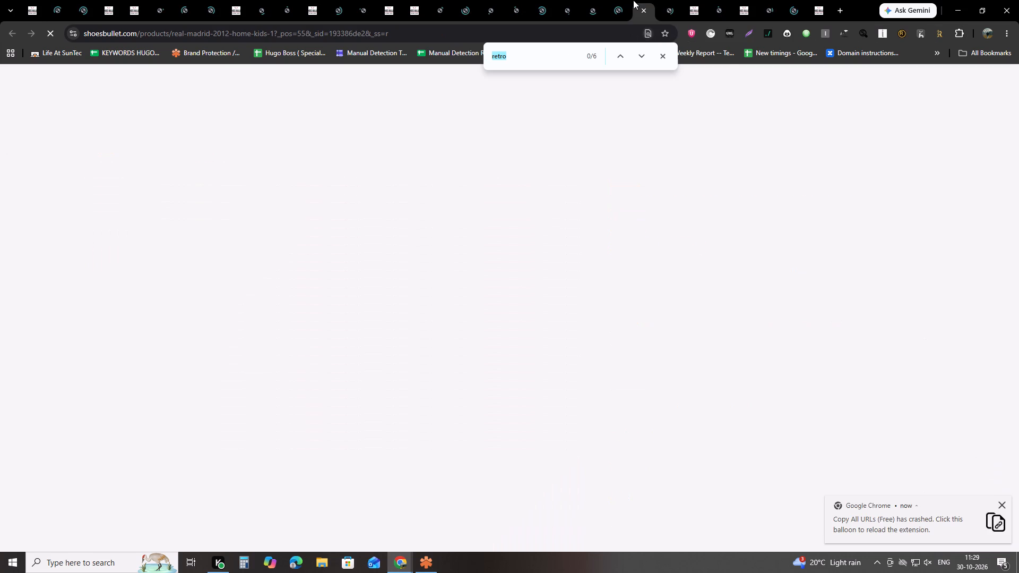
{"action": "left_click", "coordinate": [540, 0]}
{"action": "left_click", "coordinate": [496, 0]}
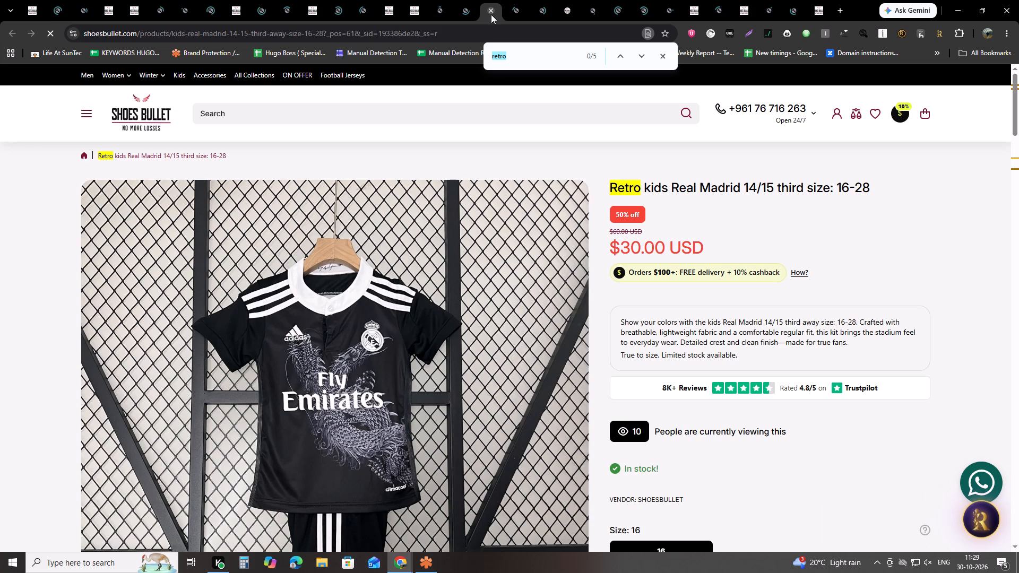
{"action": "left_click", "coordinate": [334, 0]}
{"action": "left_click", "coordinate": [357, 0]}
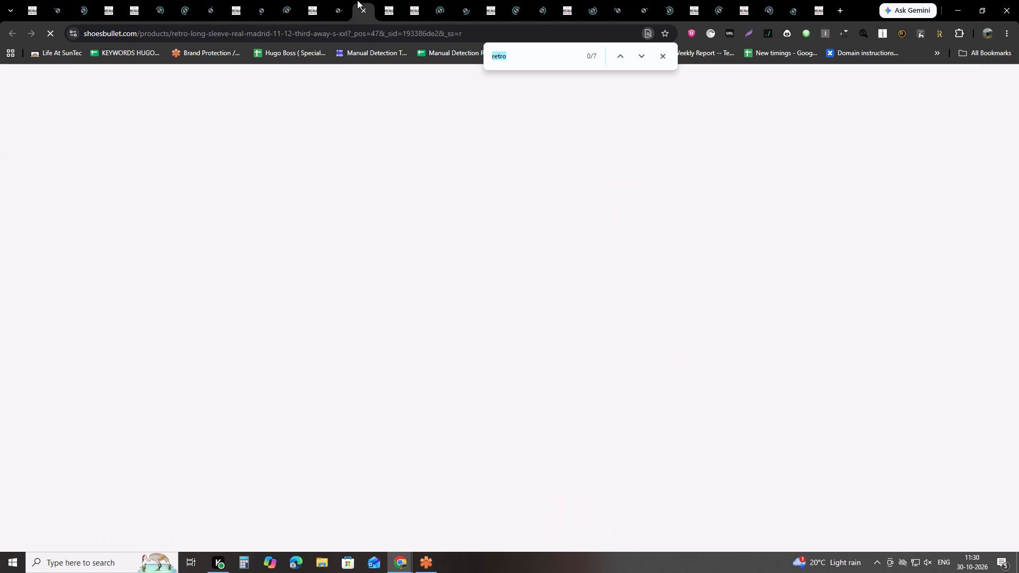
{"action": "left_click", "coordinate": [278, 0]}
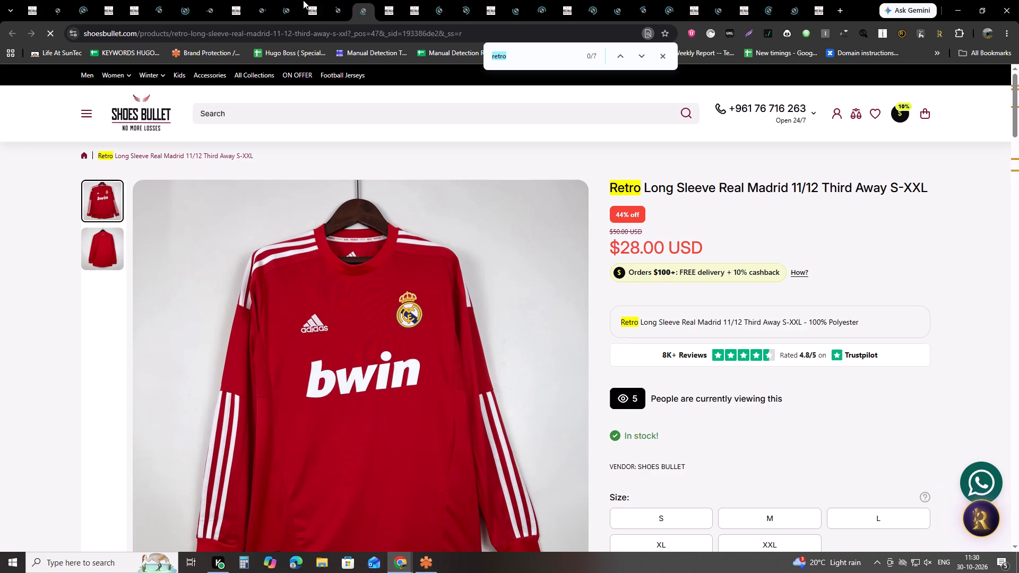
{"action": "left_click", "coordinate": [264, 0]}
{"action": "left_click", "coordinate": [221, 0]}
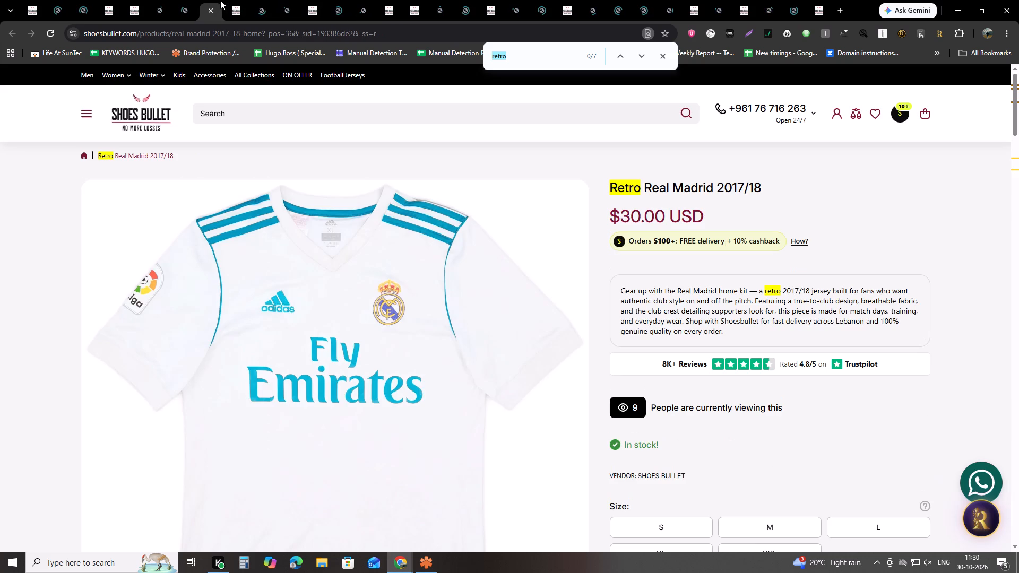
{"action": "left_click", "coordinate": [183, 0]}
{"action": "left_click", "coordinate": [169, 3]}
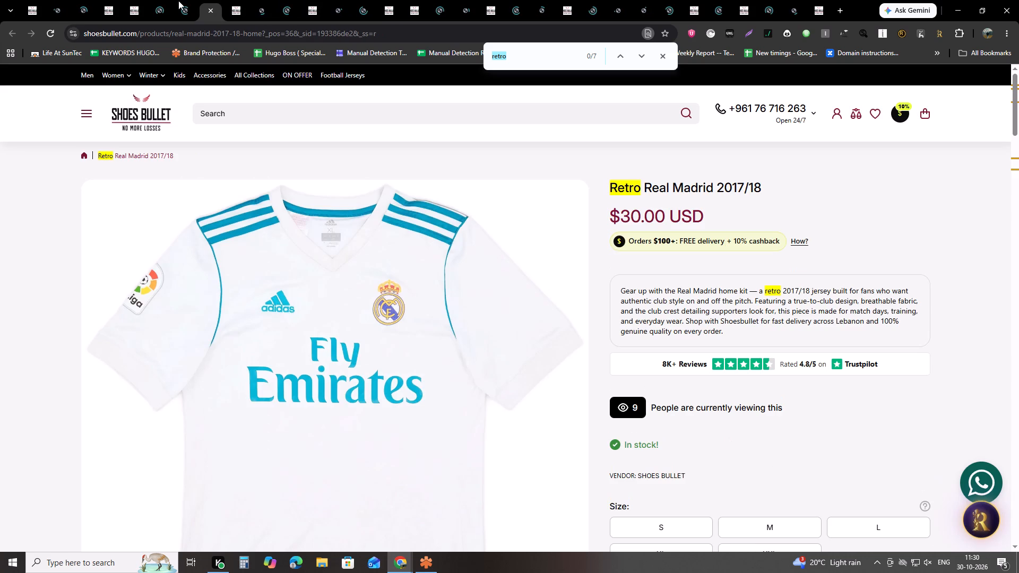
Check the product pages from Long Sleeve 11/12 Third Away through 2012/13 Third Kit and Long Sleeve 13/14 Home to 2006/07 away.
{"action": "left_click", "coordinate": [370, 0]}
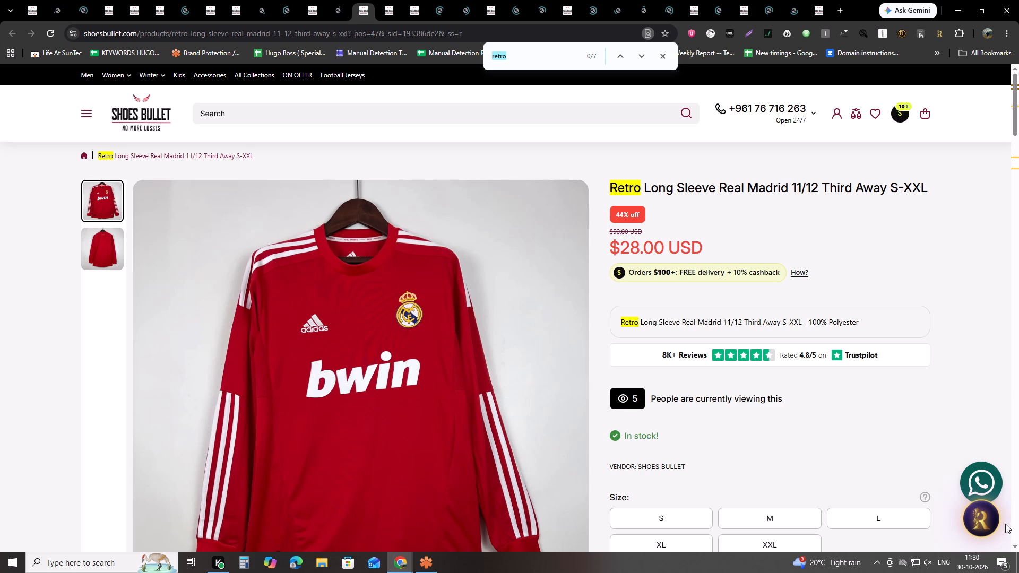
{"action": "left_click", "coordinate": [296, 0]}
{"action": "left_click", "coordinate": [263, 0]}
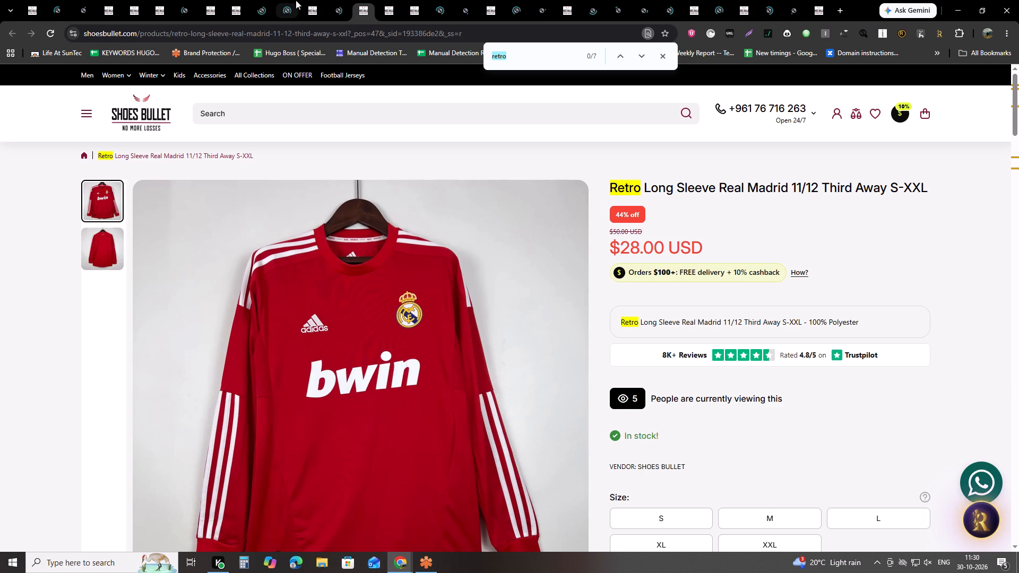
{"action": "left_click", "coordinate": [188, 0]}
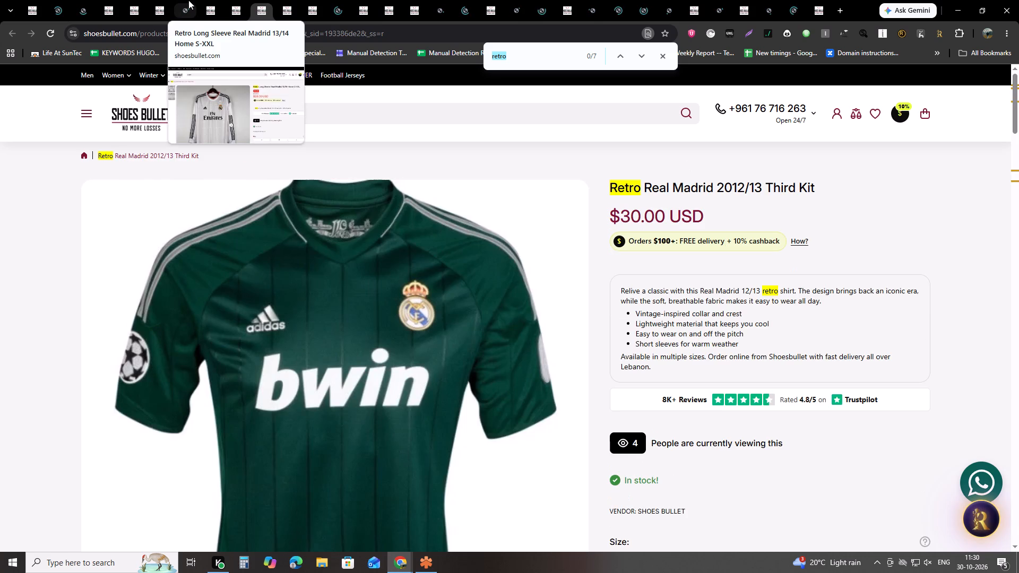
{"action": "left_click", "coordinate": [80, 0]}
{"action": "left_click", "coordinate": [64, 0]}
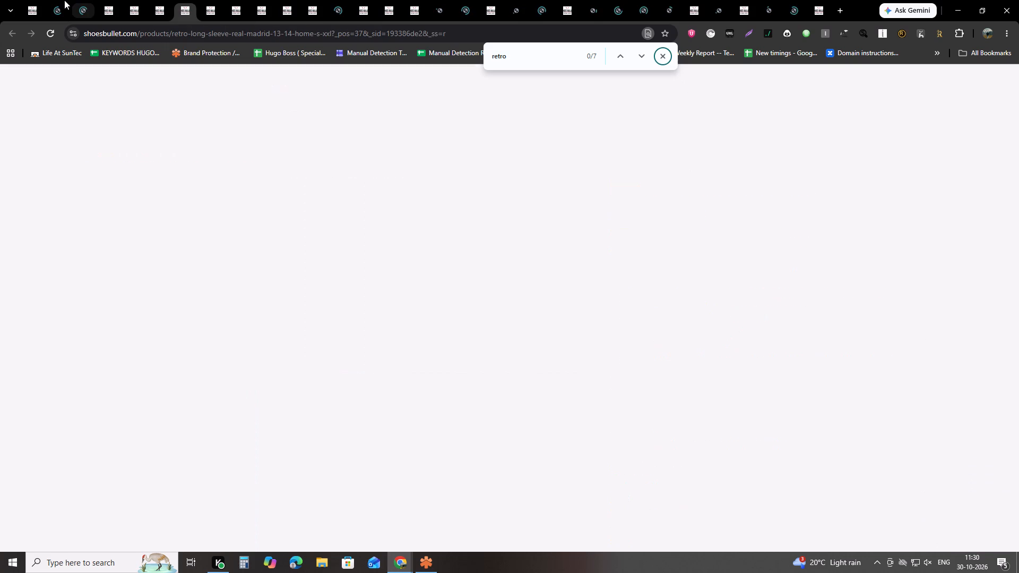
{"action": "left_click", "coordinate": [335, 0]}
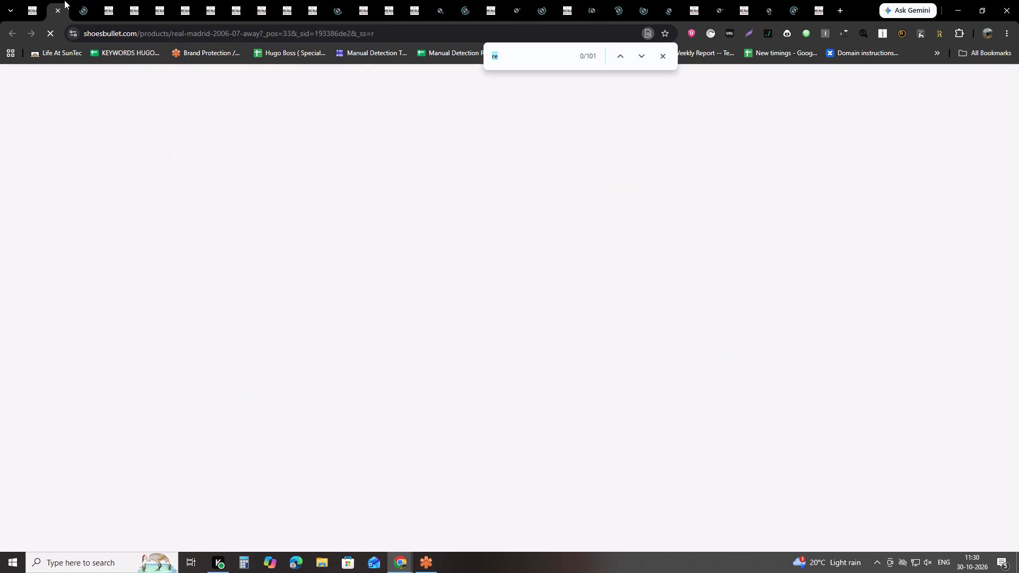
Check the product pages including 1997/98 home, 2017/18 home kids, 2012 away kids, 2012 home kids and 2026-27 purple and white.
{"action": "left_click", "coordinate": [436, 0]}
{"action": "left_click", "coordinate": [462, 6]}
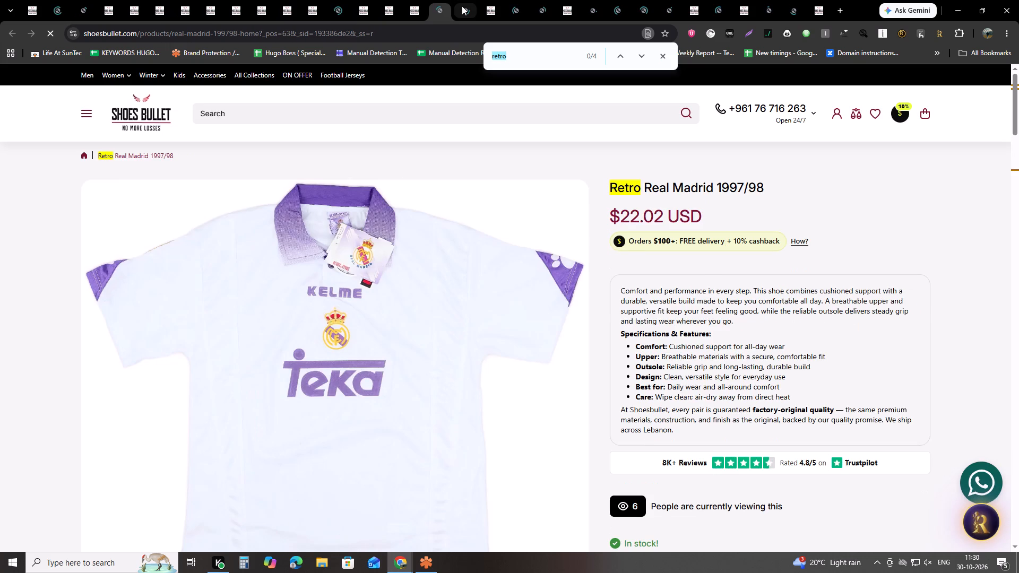
{"action": "left_click", "coordinate": [521, 0]}
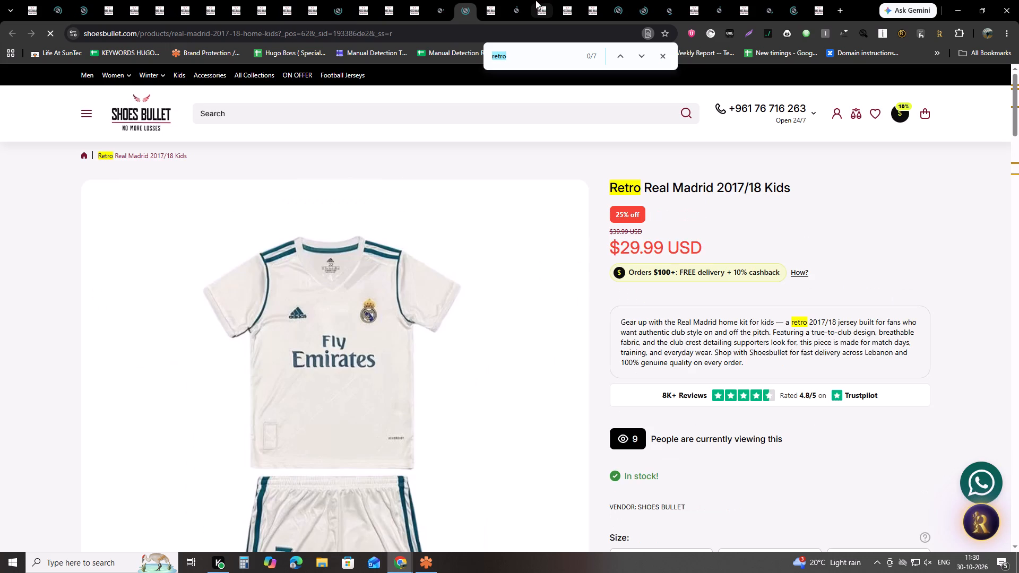
{"action": "left_click", "coordinate": [619, 2]}
{"action": "left_click", "coordinate": [644, 1]}
{"action": "left_click", "coordinate": [669, 0]}
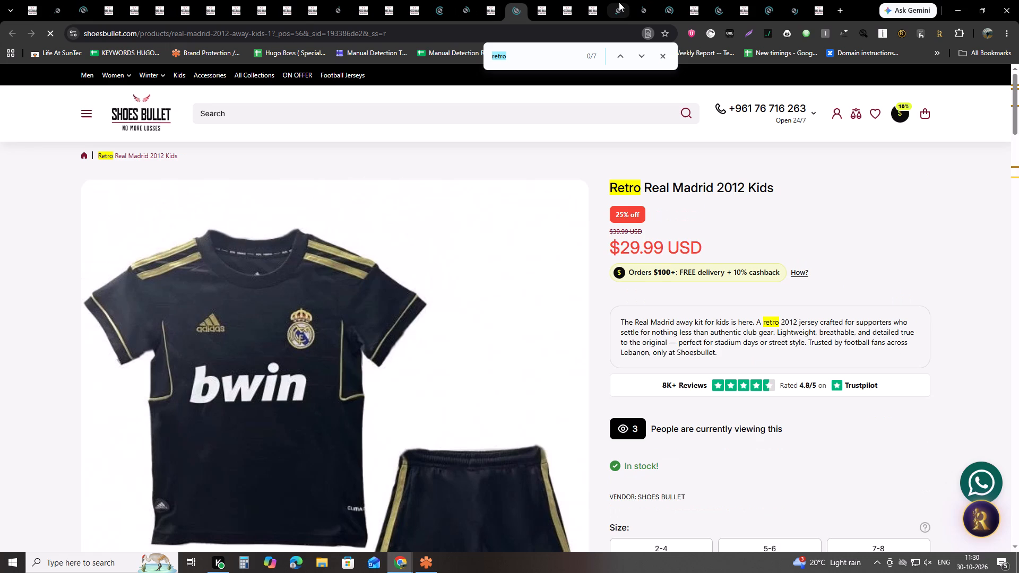
{"action": "left_click", "coordinate": [718, 5]}
{"action": "left_click", "coordinate": [758, 0]}
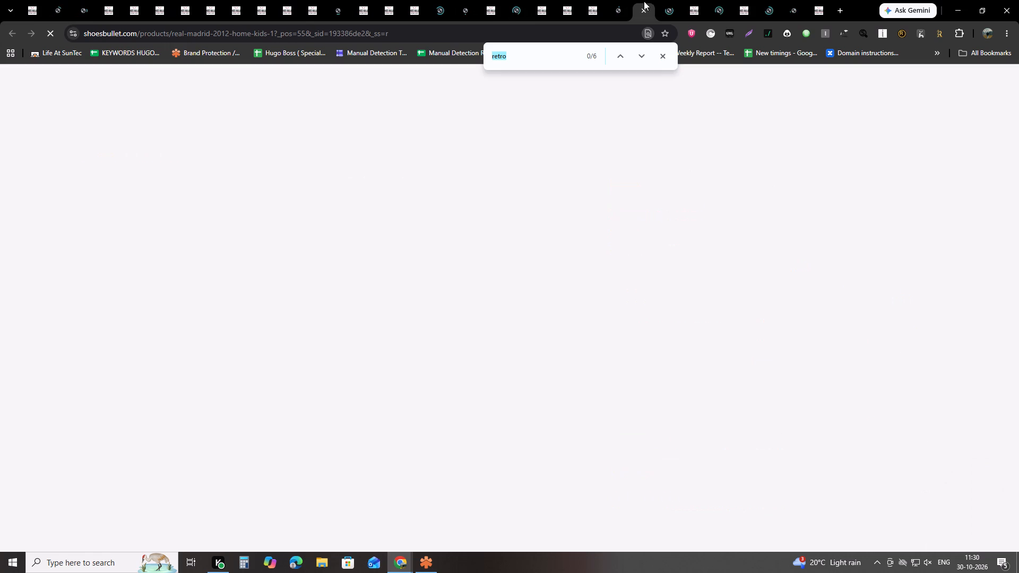
{"action": "left_click", "coordinate": [798, 3]}
{"action": "left_click", "coordinate": [515, 0]}
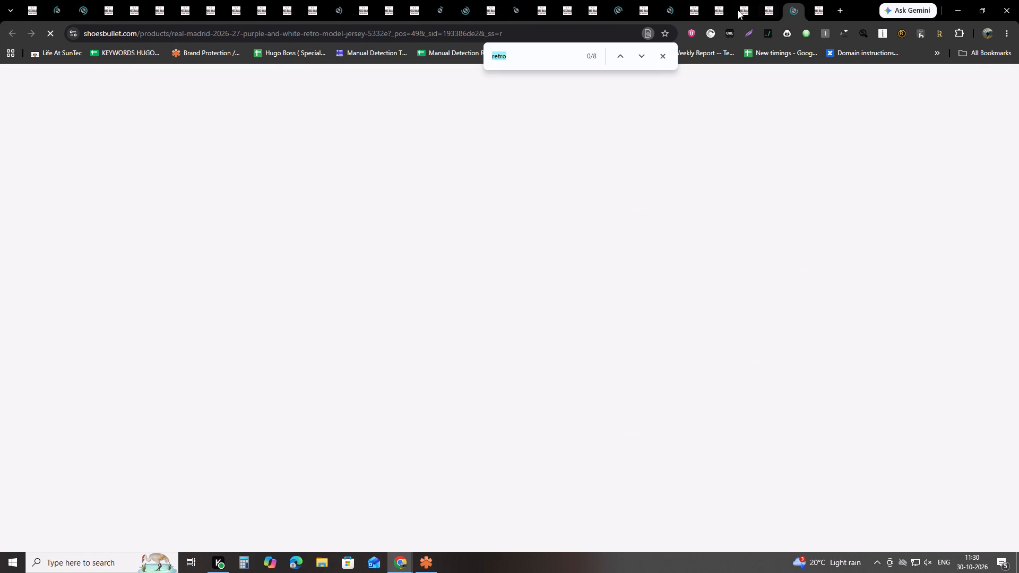
{"action": "left_click", "coordinate": [469, 0]}
{"action": "left_click", "coordinate": [442, 0]}
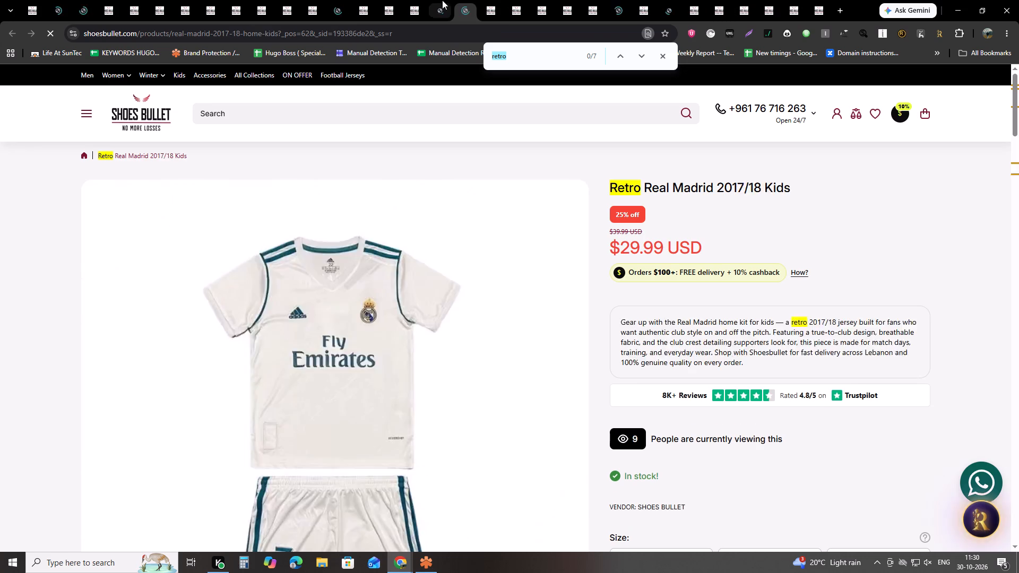
Recheck the remaining loading pages, including 2011/12 away, 2006/07 away, 1997/98 home, 2017/18 home kids, 2014 and 1997/98 away.
{"action": "left_click", "coordinate": [340, 0]}
{"action": "left_click", "coordinate": [94, 0]}
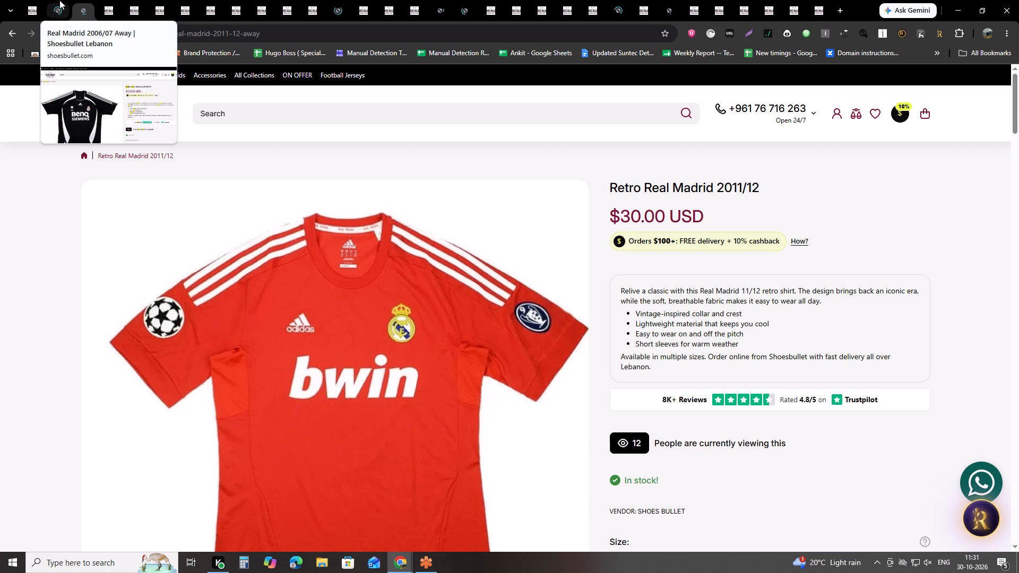
{"action": "left_click", "coordinate": [59, 0]}
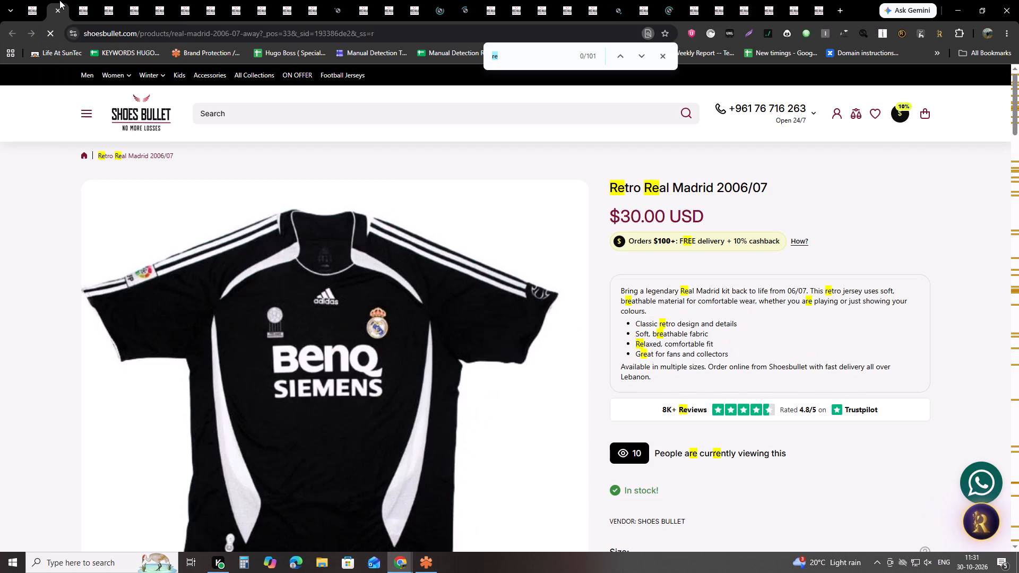
{"action": "left_click", "coordinate": [333, 0]}
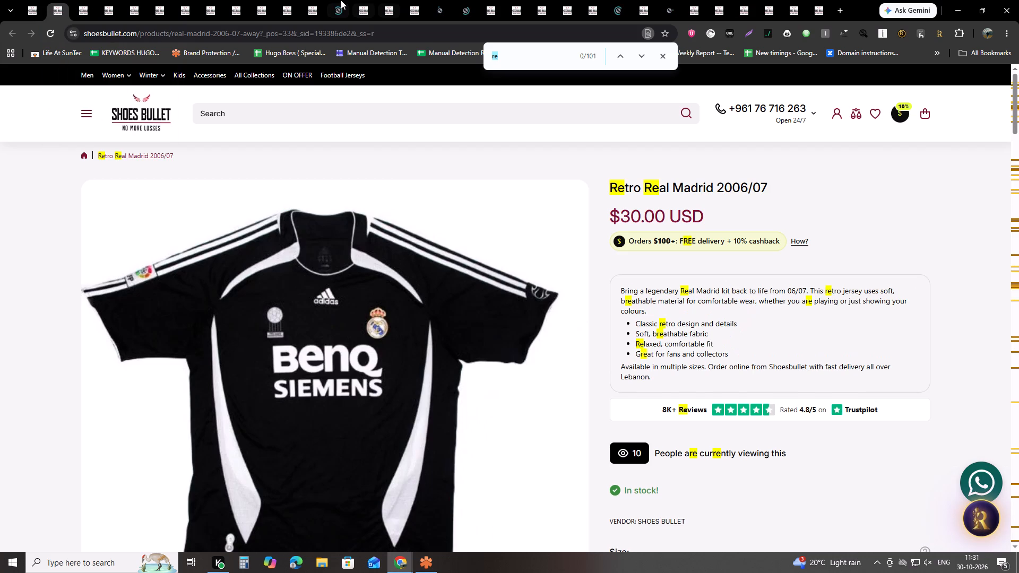
{"action": "left_click", "coordinate": [434, 0]}
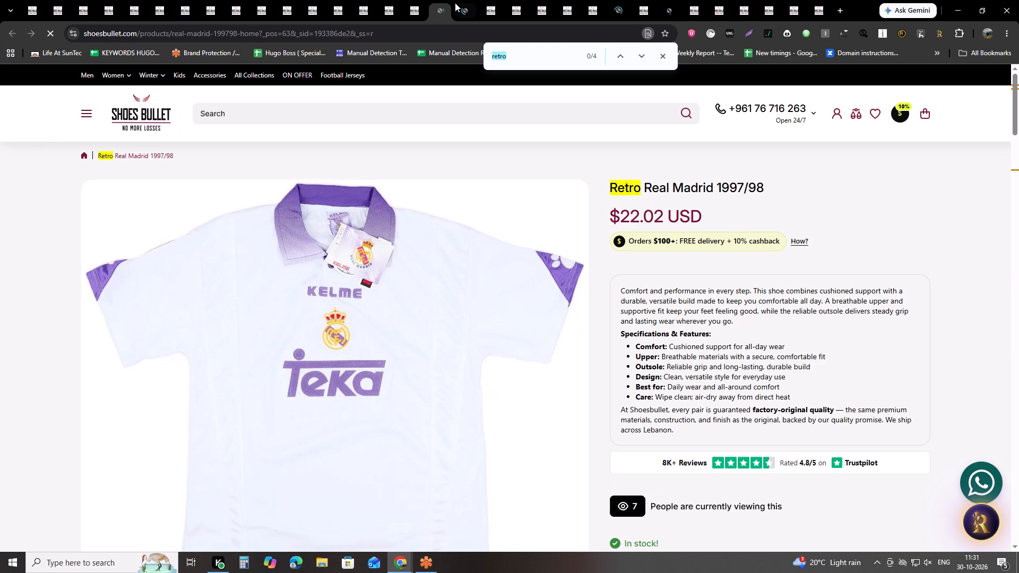
{"action": "left_click", "coordinate": [456, 3]}
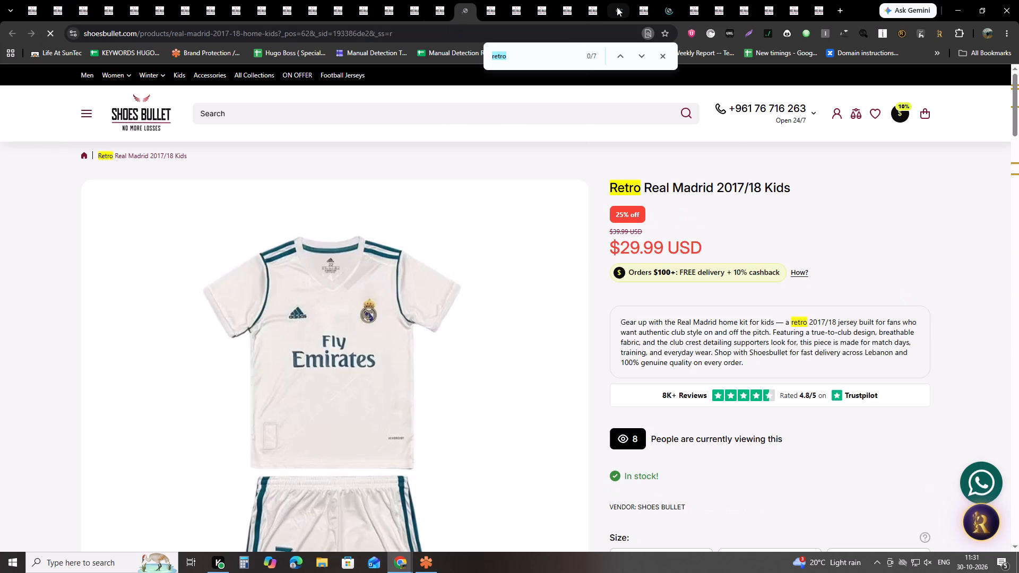
{"action": "left_click", "coordinate": [617, 7]}
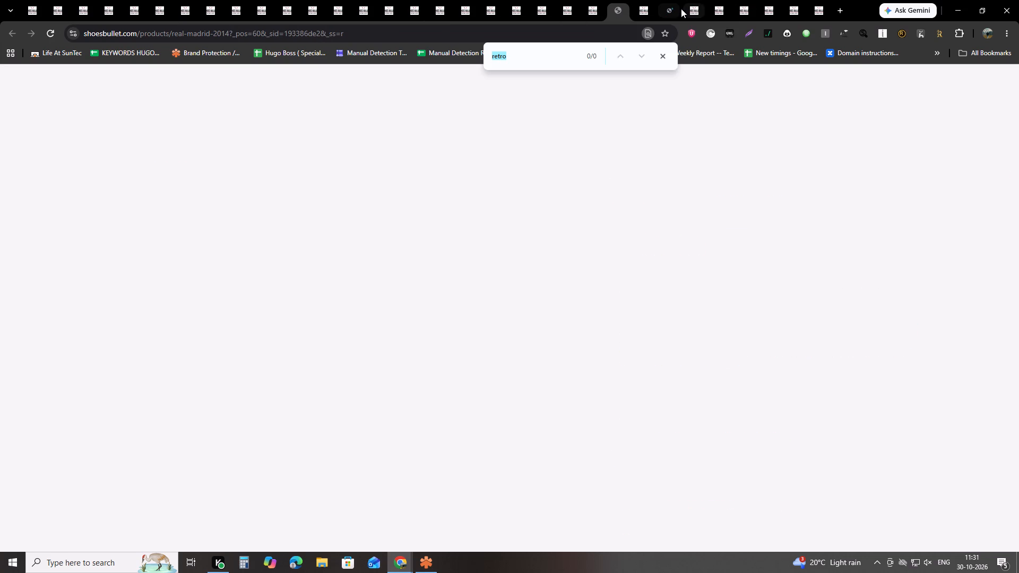
{"action": "left_click", "coordinate": [673, 3]}
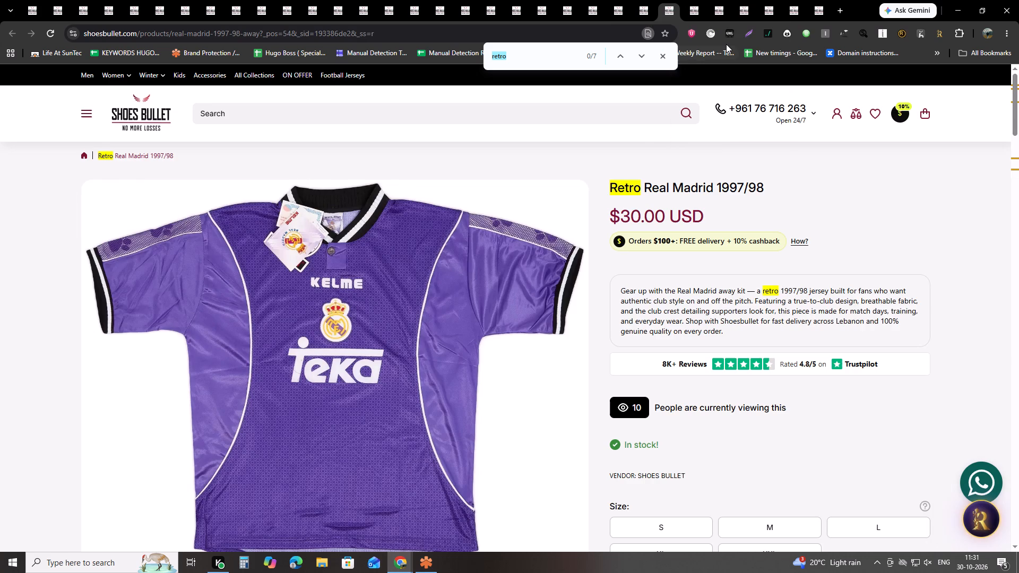
Run the alternative URL-copying extension from the Retro Real Madrid 1997/98 away page.
{"action": "left_click", "coordinate": [729, 36]}
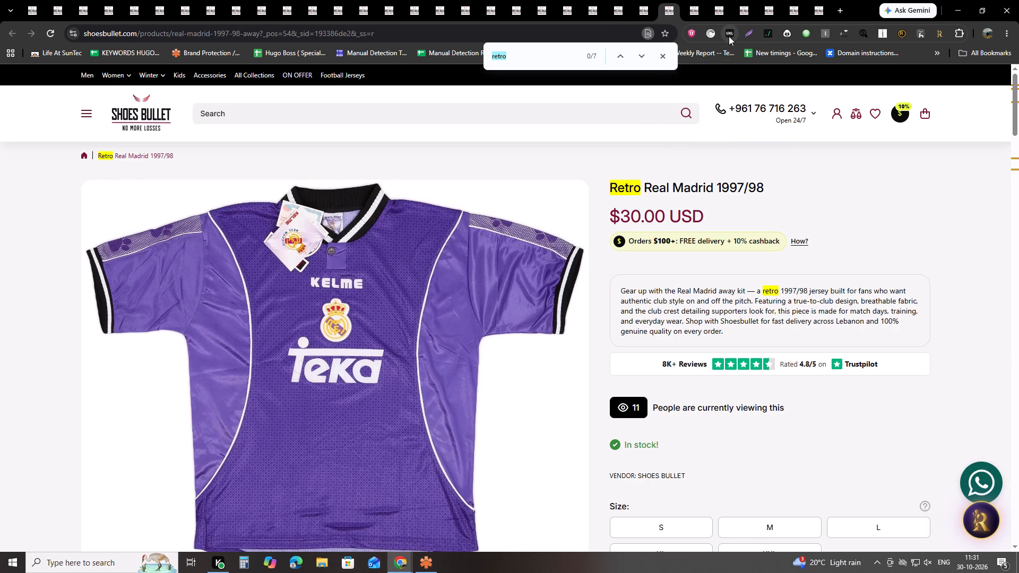
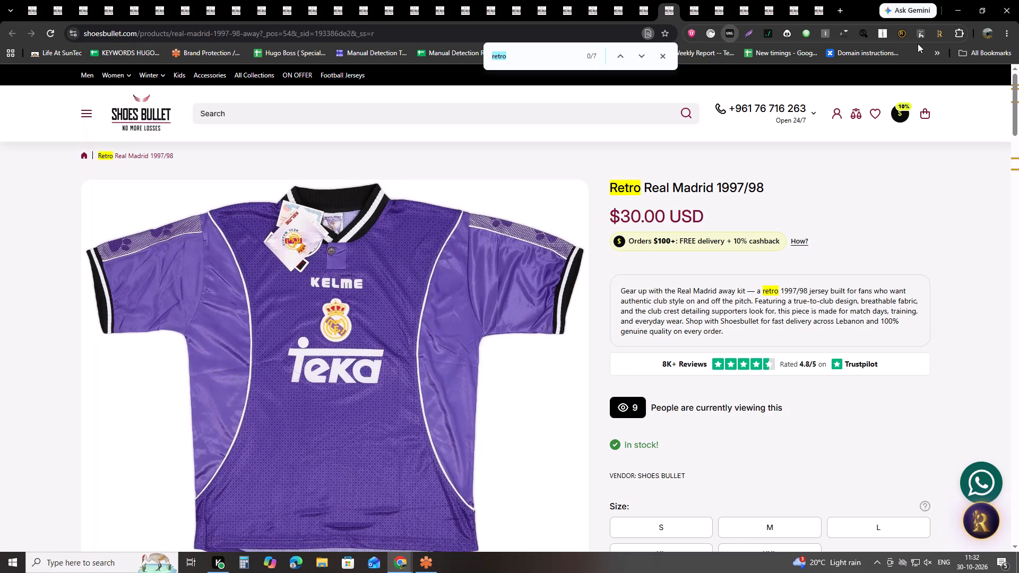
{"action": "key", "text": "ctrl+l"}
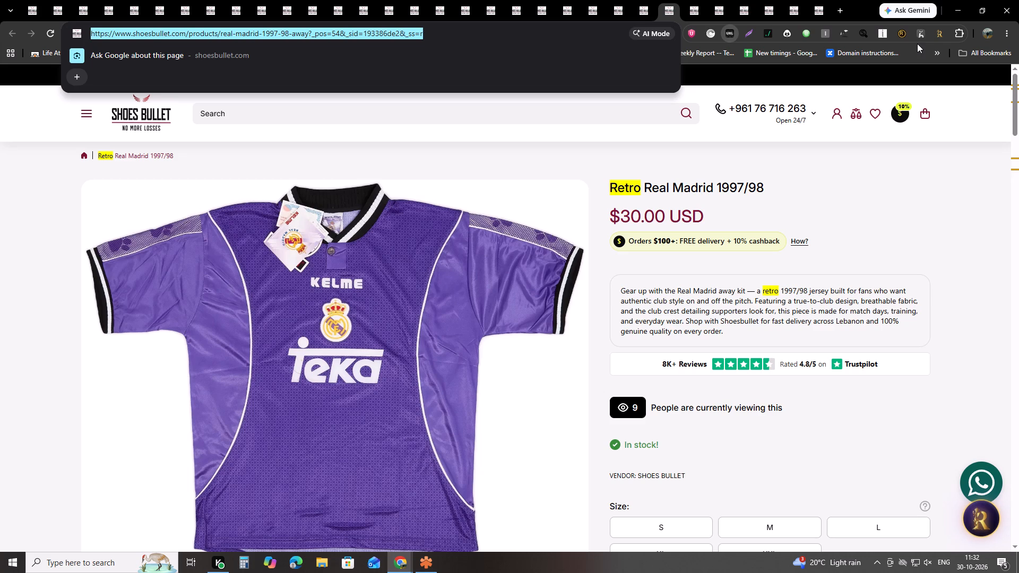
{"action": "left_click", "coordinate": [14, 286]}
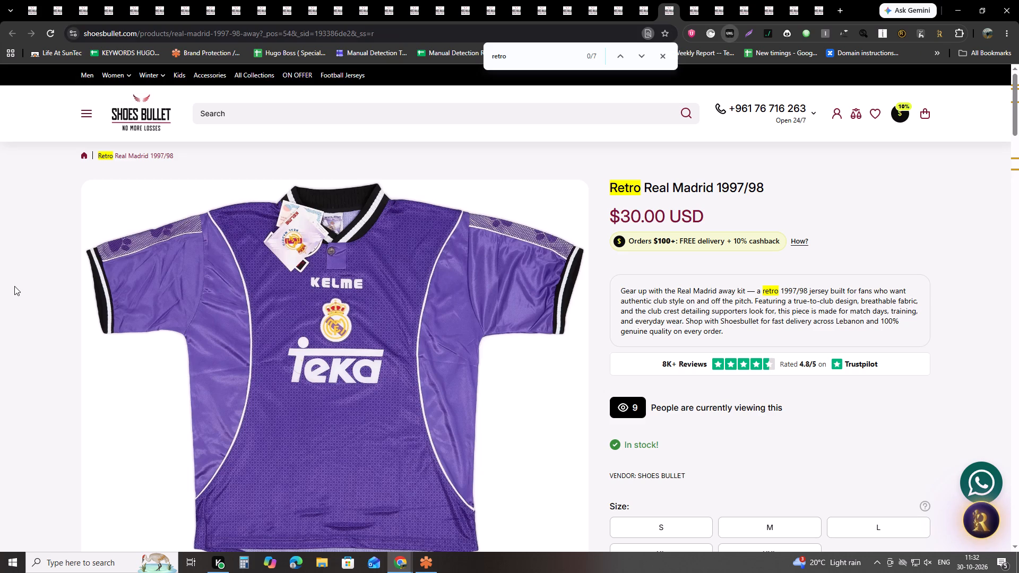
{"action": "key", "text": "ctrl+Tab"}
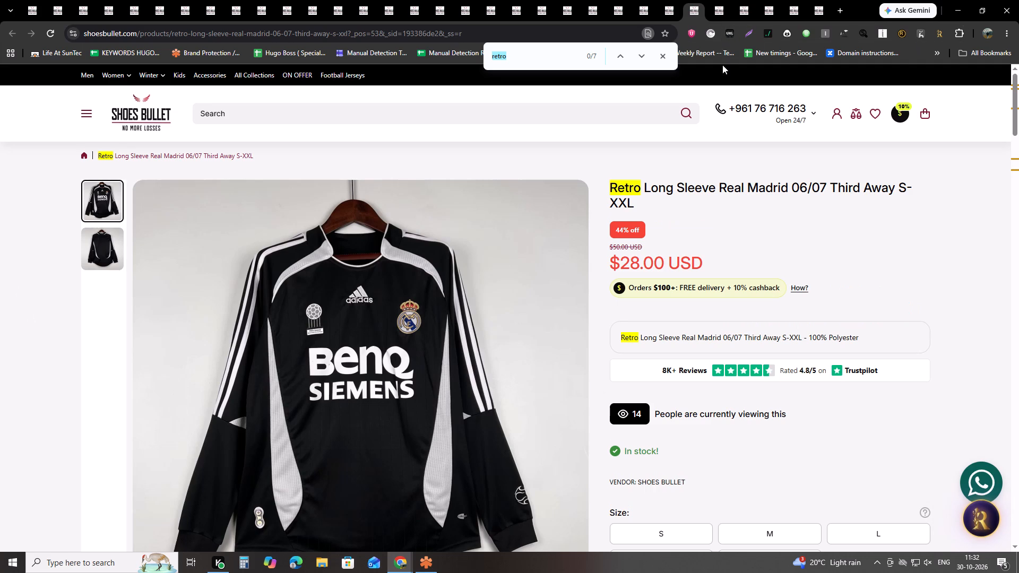
Copy the URL of the Retro Real Madrid 2012 Kids away page after closing its in-page search for retro.
{"action": "left_click", "coordinate": [519, 0]}
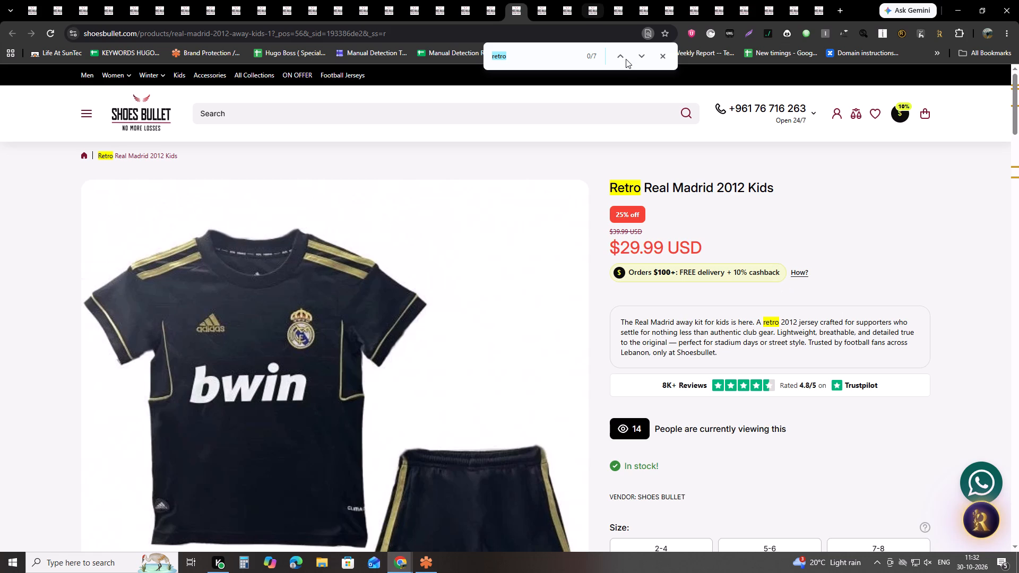
{"action": "left_click", "coordinate": [658, 63]}
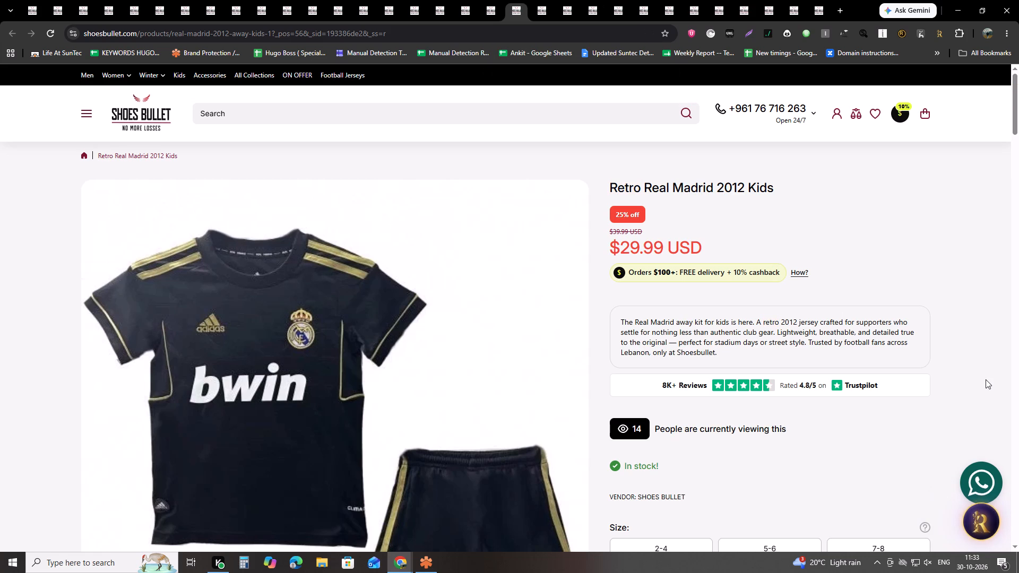
{"action": "key", "text": "ctrl+l"}
{"action": "key", "text": "ctrl+c"}
Switch to the Manual Detection Records spreadsheet and go down column H of the Ankit sheet toward its latest entries.
{"action": "key", "text": "alt+Tab"}
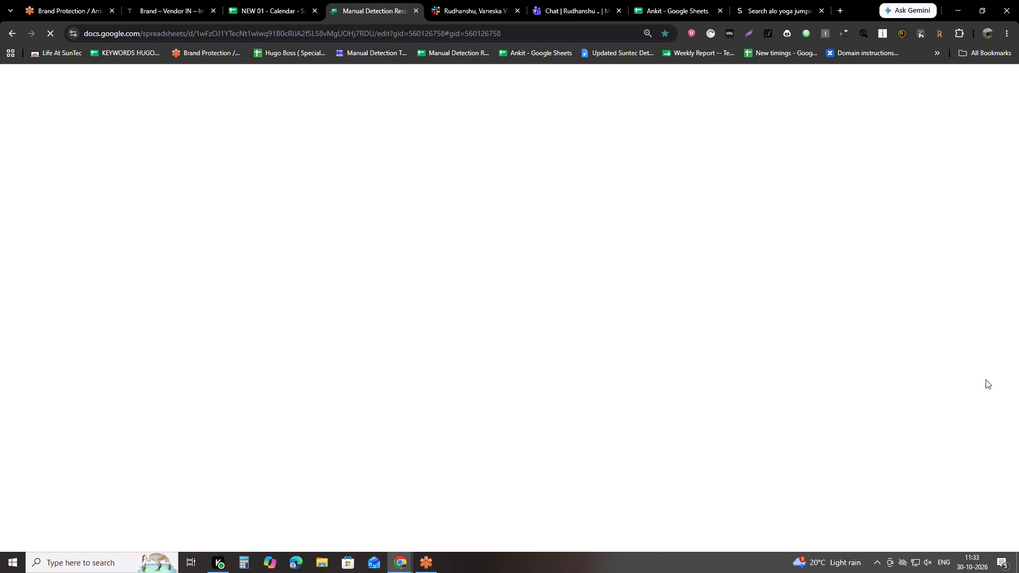
{"action": "key", "text": "Down"}
{"action": "key", "text": "Down"}
{"action": "key", "text": "Down"}
{"action": "key", "text": "Down"}
{"action": "key", "text": "Down"}
{"action": "key", "text": "Down"}
{"action": "key", "text": "Down"}
{"action": "key", "text": "Down"}
{"action": "key", "text": "Down"}
{"action": "key", "text": "Down"}
{"action": "key", "text": "Down"}
{"action": "key", "text": "Down"}
{"action": "key", "text": "Down"}
{"action": "key", "text": "Down"}
{"action": "key", "text": "Down"}
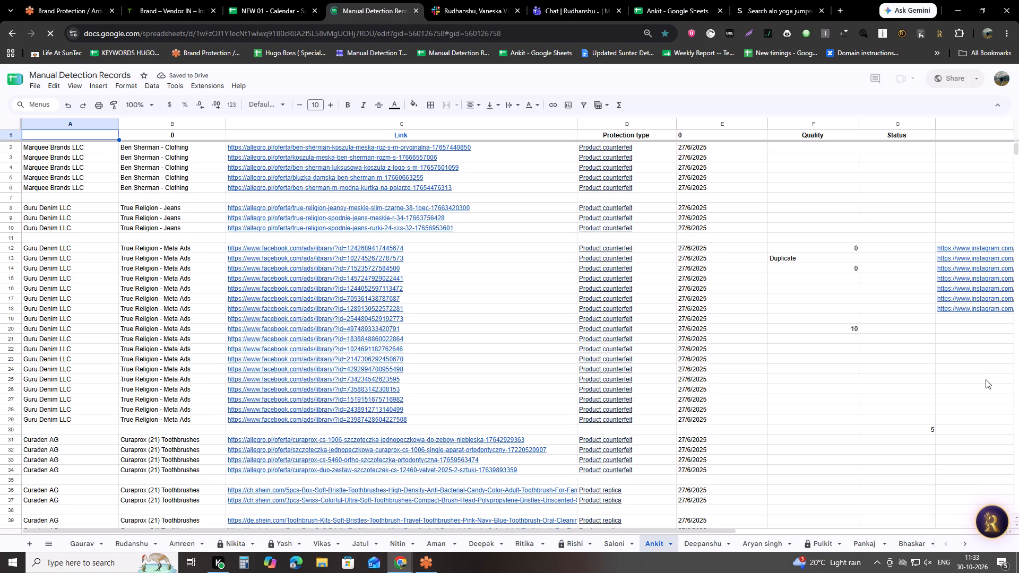
{"action": "key", "text": "Down"}
{"action": "key", "text": "Down"}
{"action": "key", "text": "Down"}
{"action": "key", "text": "Down"}
{"action": "key", "text": "Down"}
{"action": "key", "text": "Down"}
{"action": "key", "text": "Down"}
{"action": "key", "text": "Down"}
{"action": "key", "text": "Down"}
{"action": "key", "text": "Down"}
{"action": "key", "text": "Down"}
{"action": "key", "text": "Down"}
{"action": "key", "text": "Down"}
{"action": "key", "text": "Down"}
{"action": "key", "text": "Down"}
{"action": "key", "text": "Down"}
{"action": "key", "text": "Down"}
{"action": "key", "text": "Down"}
{"action": "key", "text": "Down"}
{"action": "key", "text": "Down"}
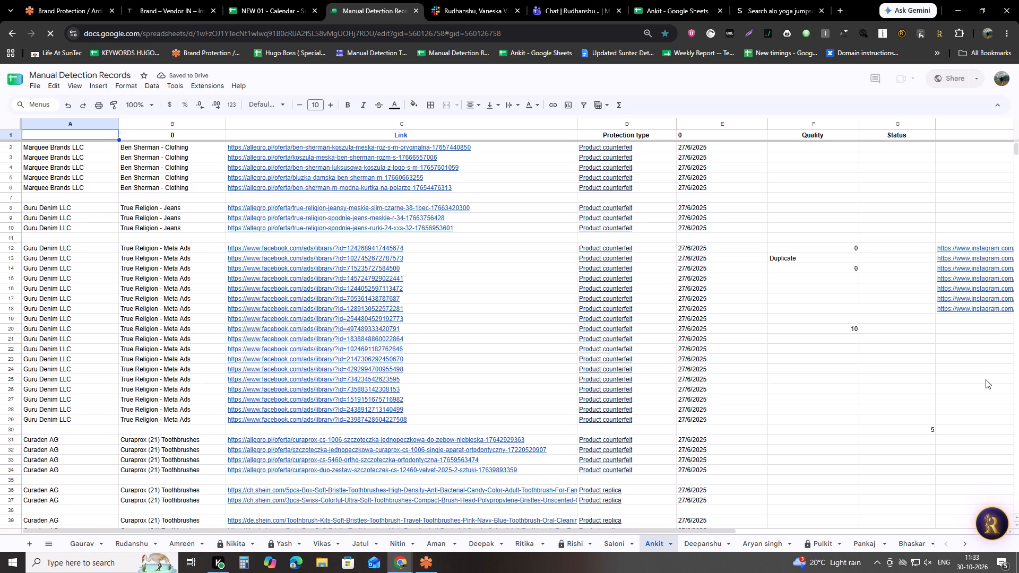
{"action": "key", "text": "Right"}
{"action": "key", "text": "Right"}
{"action": "key", "text": "Right"}
{"action": "key", "text": "Right"}
{"action": "key", "text": "Right"}
{"action": "key", "text": "Right"}
{"action": "key", "text": "Right"}
{"action": "key", "text": "Right"}
{"action": "key", "text": "Right"}
{"action": "key", "text": "Right"}
{"action": "key", "text": "Right"}
{"action": "key", "text": "Right"}
{"action": "key", "text": "Right"}
{"action": "key", "text": "Right"}
{"action": "key", "text": "Right"}
{"action": "key", "text": "Right"}
{"action": "key", "text": "Right"}
{"action": "key", "text": "Right"}
{"action": "key", "text": "Right"}
{"action": "key", "text": "Right"}
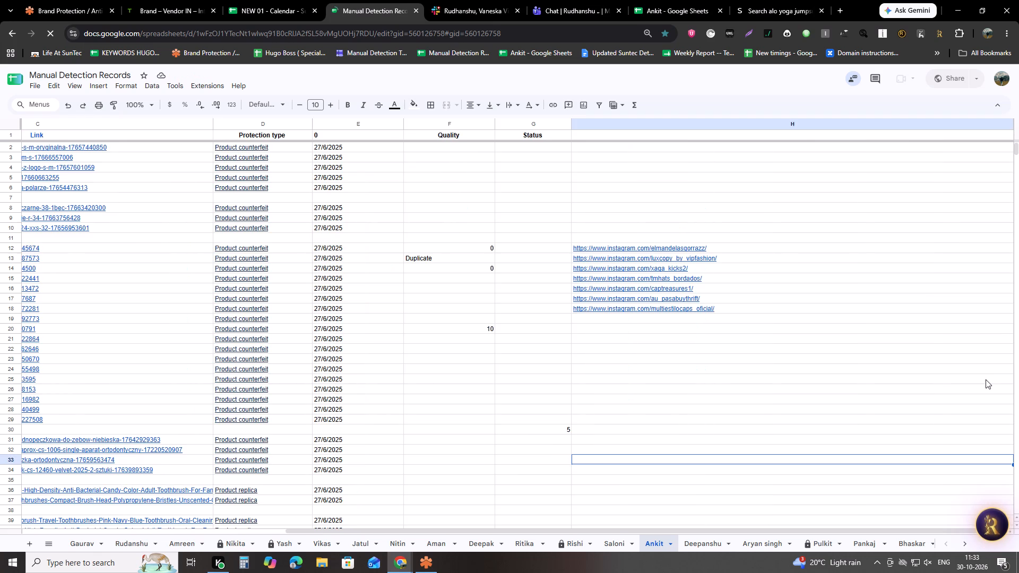
{"action": "key", "text": "ctrl+Down"}
{"action": "key", "text": "ctrl+Down"}
{"action": "key", "text": "ctrl+Down"}
{"action": "key", "text": "ctrl+Down"}
{"action": "key", "text": "ctrl+Down"}
{"action": "key", "text": "ctrl+Down"}
{"action": "key", "text": "ctrl+Down"}
{"action": "key", "text": "ctrl+Down"}
{"action": "key", "text": "ctrl+Down"}
{"action": "key", "text": "ctrl+Down"}
{"action": "key", "text": "ctrl+Down"}
{"action": "key", "text": "ctrl+Down"}
{"action": "key", "text": "ctrl+Down"}
{"action": "key", "text": "ctrl+Down"}
{"action": "key", "text": "ctrl+Down"}
{"action": "key", "text": "ctrl+Down"}
{"action": "key", "text": "ctrl+Down"}
{"action": "key", "text": "ctrl+Down"}
{"action": "key", "text": "ctrl+Down"}
{"action": "key", "text": "ctrl+Down"}
{"action": "key", "text": "ctrl+Down"}
{"action": "key", "text": "ctrl+Down"}
{"action": "key", "text": "ctrl+Down"}
{"action": "key", "text": "ctrl+Down"}
{"action": "key", "text": "ctrl+Down"}
{"action": "key", "text": "ctrl+Down"}
{"action": "key", "text": "ctrl+Down"}
{"action": "key", "text": "ctrl+Down"}
{"action": "key", "text": "ctrl+Down"}
{"action": "key", "text": "ctrl+Down"}
{"action": "key", "text": "ctrl+Down"}
{"action": "key", "text": "ctrl+Down"}
{"action": "key", "text": "ctrl+Down"}
{"action": "key", "text": "ctrl+Down"}
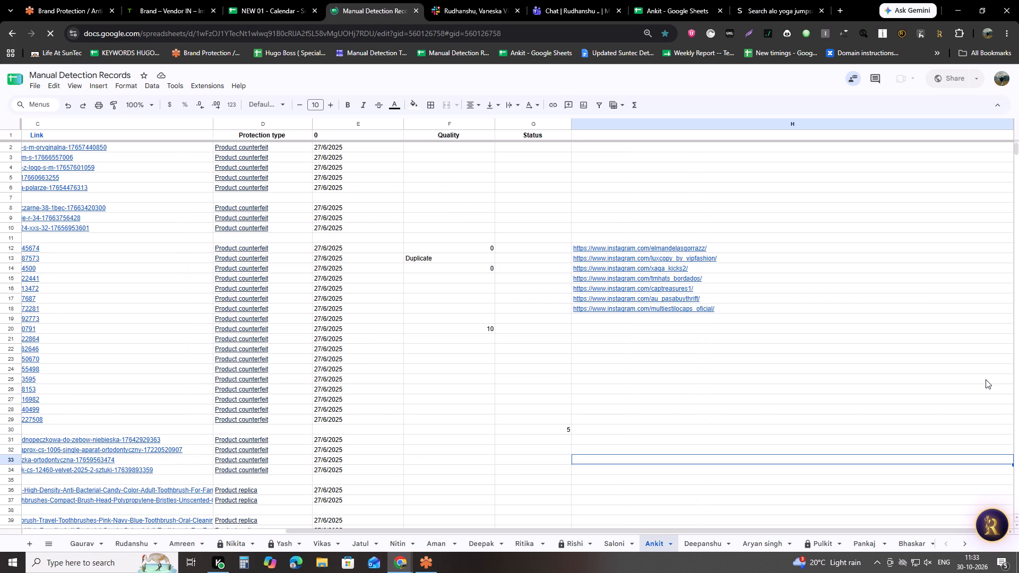
{"action": "key", "text": "Down"}
{"action": "key", "text": "Down"}
{"action": "key", "text": "Down"}
{"action": "key", "text": "Down"}
{"action": "key", "text": "Down"}
{"action": "key", "text": "Down"}
{"action": "key", "text": "Down"}
{"action": "key", "text": "Down"}
{"action": "key", "text": "Down"}
{"action": "key", "text": "Down"}
{"action": "key", "text": "Down"}
{"action": "key", "text": "Down"}
{"action": "key", "text": "Down"}
{"action": "key", "text": "Down"}
{"action": "key", "text": "Down"}
{"action": "key", "text": "Down"}
{"action": "key", "text": "Down"}
{"action": "key", "text": "Down"}
{"action": "key", "text": "Down"}
{"action": "key", "text": "Down"}
{"action": "key", "text": "Down"}
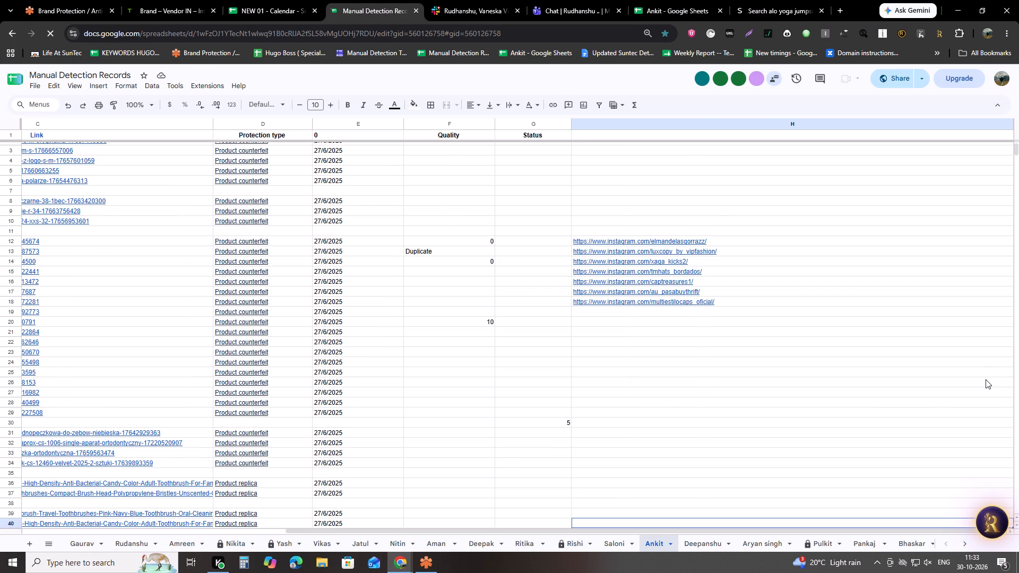
{"action": "key", "text": "ctrl+Down"}
{"action": "key", "text": "ctrl+Down"}
{"action": "key", "text": "ctrl+Down"}
{"action": "key", "text": "ctrl+Down"}
{"action": "key", "text": "ctrl+Down"}
{"action": "key", "text": "ctrl+Down"}
{"action": "key", "text": "ctrl+Down"}
{"action": "key", "text": "ctrl+Down"}
{"action": "key", "text": "ctrl+Down"}
{"action": "key", "text": "ctrl+Down"}
{"action": "key", "text": "ctrl+Down"}
{"action": "key", "text": "ctrl+Down"}
{"action": "key", "text": "ctrl+Down"}
{"action": "key", "text": "ctrl+Down"}
{"action": "key", "text": "ctrl+Down"}
{"action": "key", "text": "ctrl+Down"}
{"action": "key", "text": "ctrl+Down"}
{"action": "key", "text": "ctrl+Down"}
{"action": "key", "text": "ctrl+Down"}
{"action": "key", "text": "ctrl+Down"}
{"action": "key", "text": "ctrl+Down"}
{"action": "key", "text": "ctrl+Down"}
{"action": "key", "text": "ctrl+Down"}
{"action": "key", "text": "ctrl+Down"}
{"action": "key", "text": "ctrl+Down"}
{"action": "key", "text": "ctrl+Down"}
{"action": "key", "text": "ctrl+Down"}
{"action": "key", "text": "ctrl+Down"}
{"action": "key", "text": "ctrl+Down"}
{"action": "key", "text": "ctrl+Down"}
{"action": "key", "text": "ctrl+Down"}
{"action": "key", "text": "ctrl+Down"}
{"action": "key", "text": "ctrl+Down"}
{"action": "key", "text": "ctrl+Down"}
{"action": "key", "text": "ctrl+Down"}
{"action": "key", "text": "ctrl+Down"}
{"action": "key", "text": "ctrl+Down"}
{"action": "key", "text": "ctrl+Down"}
{"action": "key", "text": "ctrl+Down"}
{"action": "key", "text": "ctrl+Down"}
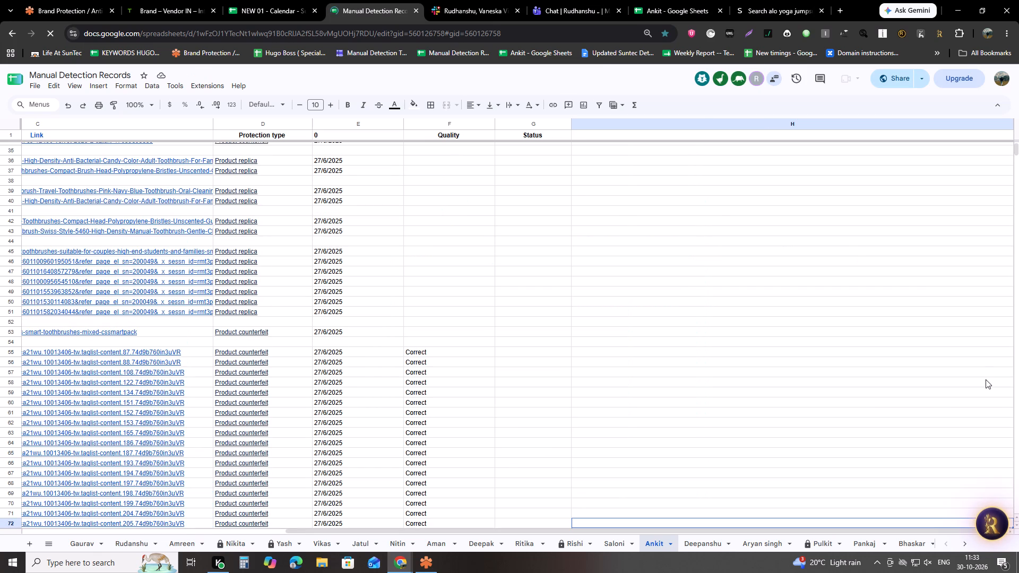
Continue down column H of the Ankit sheet to look for the end of the recorded entries.
{"action": "key", "text": "ctrl+Down"}
{"action": "key", "text": "ctrl+Down"}
{"action": "key", "text": "ctrl+Down"}
{"action": "key", "text": "ctrl+Down"}
{"action": "key", "text": "ctrl+Down"}
{"action": "key", "text": "ctrl+Down"}
{"action": "key", "text": "ctrl+Down"}
{"action": "key", "text": "ctrl+Down"}
{"action": "key", "text": "ctrl+Down"}
{"action": "key", "text": "ctrl+Down"}
{"action": "key", "text": "ctrl+Down"}
{"action": "key", "text": "ctrl+Down"}
{"action": "key", "text": "ctrl+Down"}
{"action": "key", "text": "ctrl+Down"}
{"action": "key", "text": "ctrl+Down"}
{"action": "key", "text": "ctrl+Down"}
{"action": "key", "text": "ctrl+Down"}
{"action": "key", "text": "ctrl+Down"}
{"action": "key", "text": "Left"}
{"action": "key", "text": "Right"}
{"action": "key", "text": "ctrl+Down"}
{"action": "key", "text": "ctrl+Down"}
{"action": "key", "text": "ctrl+Down"}
{"action": "key", "text": "ctrl+Down"}
{"action": "key", "text": "ctrl+Down"}
{"action": "key", "text": "ctrl+Down"}
{"action": "key", "text": "ctrl+Down"}
{"action": "key", "text": "ctrl+Down"}
{"action": "key", "text": "ctrl+Down"}
{"action": "key", "text": "ctrl+Down"}
{"action": "key", "text": "ctrl+Down"}
{"action": "key", "text": "ctrl+Down"}
{"action": "key", "text": "ctrl+Down"}
{"action": "key", "text": "ctrl+Down"}
{"action": "key", "text": "ctrl+Down"}
{"action": "key", "text": "ctrl+Down"}
{"action": "key", "text": "ctrl+Down"}
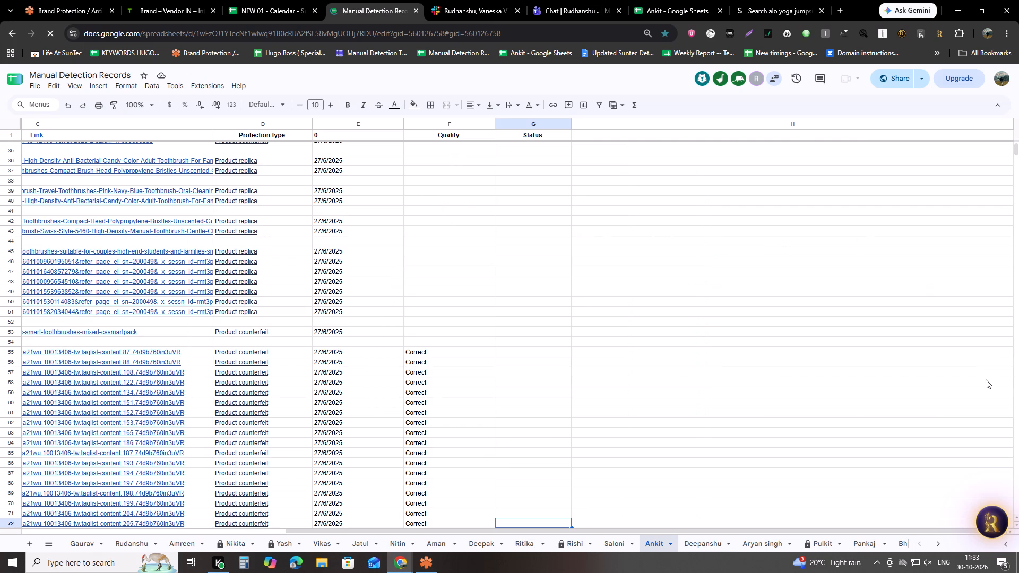
{"action": "key", "text": "ctrl+Down"}
{"action": "key", "text": "ctrl+Down"}
{"action": "key", "text": "ctrl+Down"}
{"action": "key", "text": "ctrl+Down"}
{"action": "key", "text": "ctrl+Down"}
{"action": "key", "text": "ctrl+Down"}
{"action": "key", "text": "ctrl+Down"}
{"action": "key", "text": "ctrl+Down"}
{"action": "key", "text": "ctrl+Down"}
{"action": "key", "text": "ctrl+Down"}
{"action": "key", "text": "ctrl+Down"}
{"action": "key", "text": "ctrl+Down"}
Go back up to the Instagram links in column H of the Ankit sheet and move down the column again toward the latest rows.
{"action": "key", "text": "Up"}
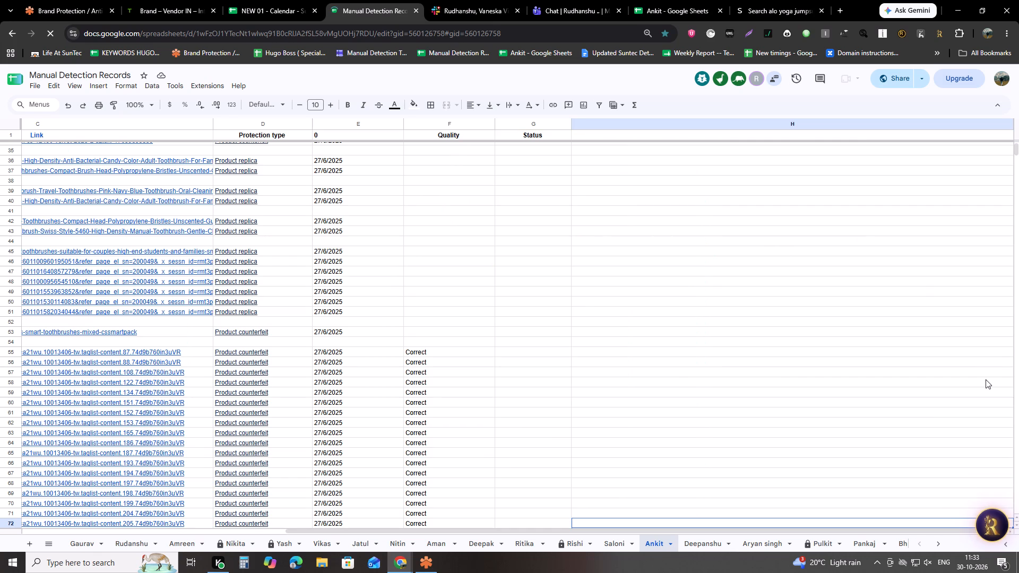
{"action": "key", "text": "ctrl+Up"}
{"action": "key", "text": "ctrl+Up"}
{"action": "key", "text": "ctrl+Up"}
{"action": "key", "text": "ctrl+Down"}
{"action": "key", "text": "ctrl+Down"}
{"action": "key", "text": "ctrl+Down"}
{"action": "key", "text": "ctrl+Down"}
{"action": "key", "text": "ctrl+Down"}
{"action": "key", "text": "ctrl+Down"}
{"action": "key", "text": "ctrl+Down"}
{"action": "key", "text": "ctrl+Down"}
{"action": "key", "text": "ctrl+Down"}
{"action": "key", "text": "ctrl+Down"}
{"action": "key", "text": "ctrl+Down"}
{"action": "key", "text": "ctrl+Down"}
{"action": "key", "text": "ctrl+Down"}
{"action": "key", "text": "ctrl+Down"}
{"action": "key", "text": "ctrl+Down"}
{"action": "key", "text": "ctrl+Down"}
{"action": "key", "text": "ctrl+Down"}
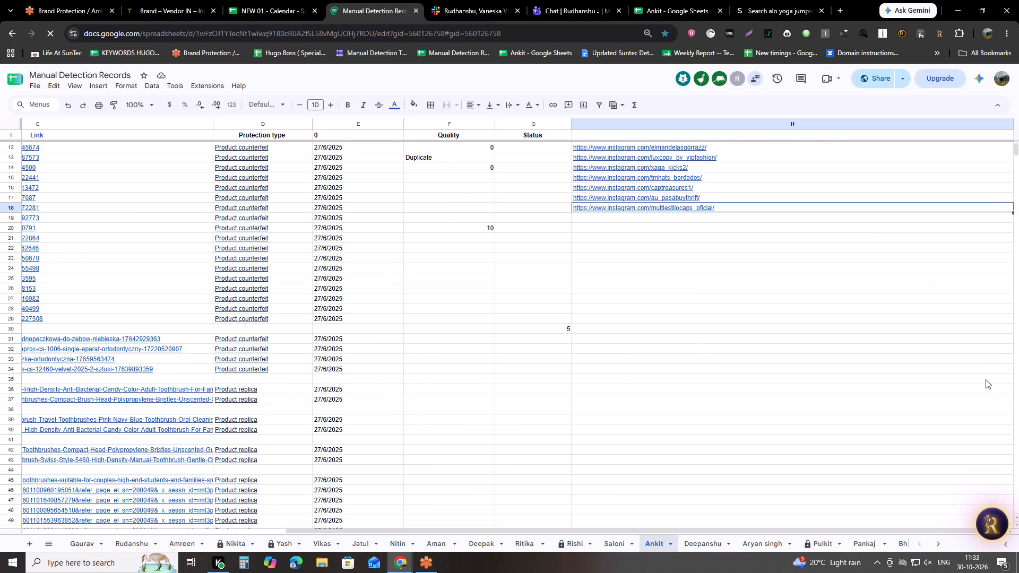
{"action": "key", "text": "ctrl+Down"}
{"action": "key", "text": "ctrl+Down"}
{"action": "key", "text": "ctrl+Down"}
{"action": "key", "text": "ctrl+Down"}
{"action": "key", "text": "ctrl+Down"}
{"action": "key", "text": "ctrl+Down"}
{"action": "key", "text": "ctrl+Down"}
{"action": "key", "text": "ctrl+Down"}
{"action": "key", "text": "ctrl+Down"}
{"action": "key", "text": "ctrl+Down"}
{"action": "key", "text": "ctrl+Down"}
{"action": "key", "text": "ctrl+Down"}
{"action": "key", "text": "ctrl+Down"}
{"action": "key", "text": "ctrl+Down"}
{"action": "key", "text": "ctrl+Down"}
{"action": "key", "text": "ctrl+Down"}
{"action": "key", "text": "ctrl+Down"}
{"action": "key", "text": "ctrl+Down"}
{"action": "key", "text": "ctrl+Down"}
{"action": "key", "text": "ctrl+Down"}
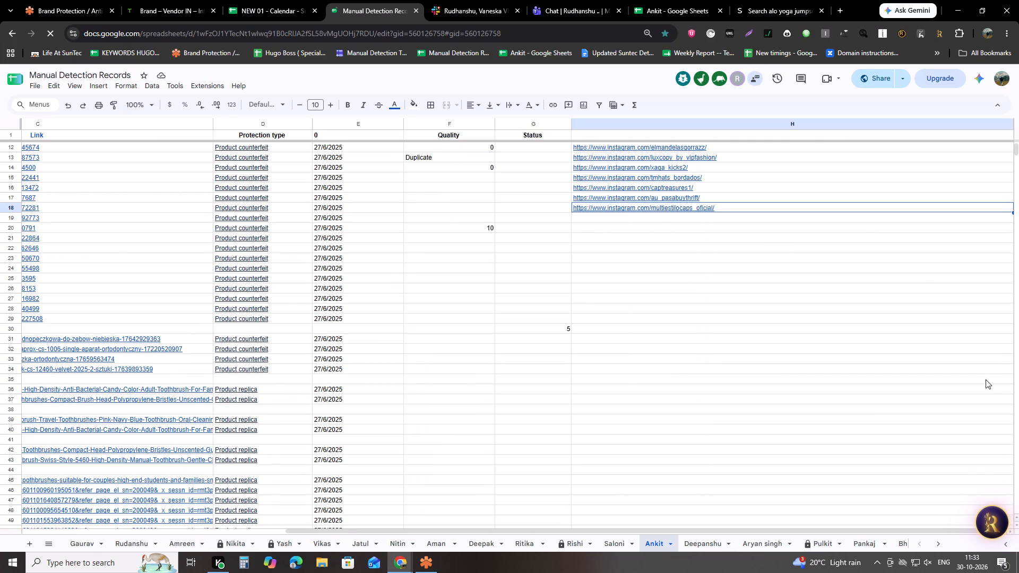
{"action": "key", "text": "ctrl+Down"}
{"action": "key", "text": "ctrl+Down"}
{"action": "key", "text": "ctrl+Down"}
{"action": "key", "text": "ctrl+Down"}
{"action": "key", "text": "ctrl+Down"}
{"action": "key", "text": "ctrl+Down"}
{"action": "key", "text": "ctrl+Down"}
{"action": "key", "text": "ctrl+Down"}
{"action": "key", "text": "ctrl+Down"}
{"action": "key", "text": "ctrl+Down"}
{"action": "key", "text": "ctrl+Down"}
{"action": "key", "text": "ctrl+Down"}
{"action": "key", "text": "ctrl+Down"}
{"action": "key", "text": "ctrl+Down"}
{"action": "key", "text": "ctrl+Down"}
{"action": "key", "text": "ctrl+Down"}
{"action": "key", "text": "ctrl+Down"}
{"action": "key", "text": "ctrl+Down"}
{"action": "key", "text": "ctrl+Down"}
{"action": "key", "text": "ctrl+Down"}
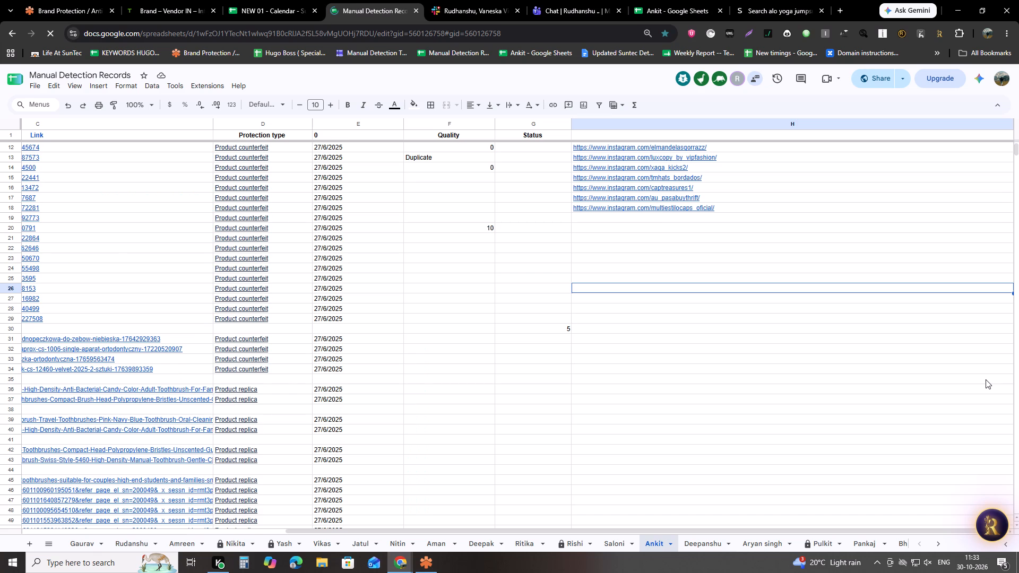
{"action": "key", "text": "Down"}
{"action": "key", "text": "Down"}
{"action": "key", "text": "Down"}
{"action": "key", "text": "Down"}
{"action": "key", "text": "Down"}
{"action": "key", "text": "Down"}
{"action": "key", "text": "Down"}
{"action": "key", "text": "Down"}
{"action": "key", "text": "Down"}
{"action": "key", "text": "Down"}
{"action": "key", "text": "Down"}
{"action": "key", "text": "Down"}
{"action": "key", "text": "Down"}
{"action": "key", "text": "Down"}
{"action": "key", "text": "Down"}
{"action": "key", "text": "Down"}
{"action": "key", "text": "Down"}
{"action": "key", "text": "Down"}
{"action": "key", "text": "Down"}
{"action": "key", "text": "Down"}
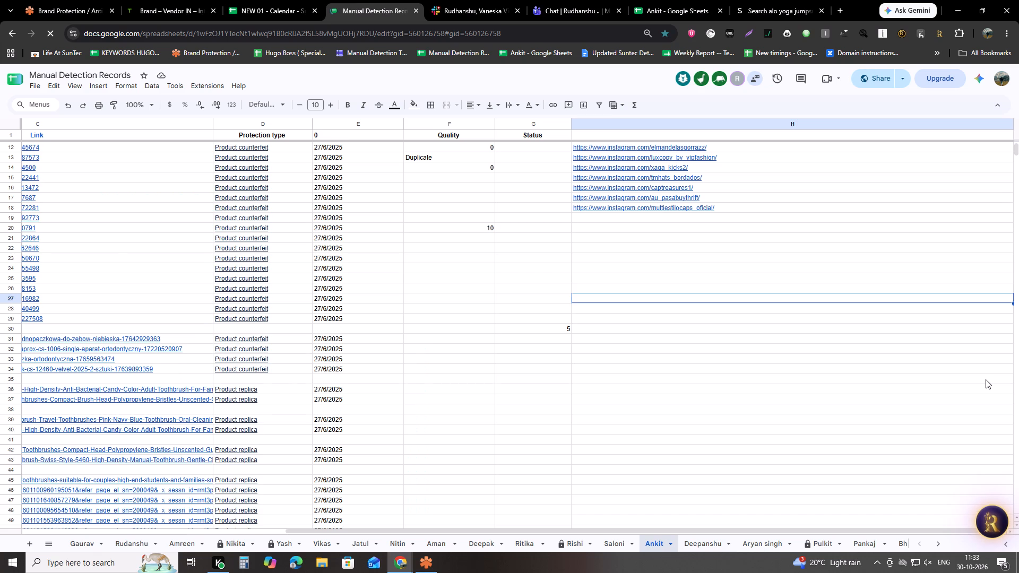
{"action": "key", "text": "ctrl+Down"}
{"action": "key", "text": "ctrl+Down"}
{"action": "key", "text": "ctrl+Down"}
{"action": "key", "text": "ctrl+Down"}
{"action": "key", "text": "ctrl+Down"}
{"action": "key", "text": "ctrl+Down"}
{"action": "key", "text": "ctrl+Down"}
{"action": "key", "text": "ctrl+Down"}
{"action": "key", "text": "ctrl+Down"}
{"action": "key", "text": "ctrl+Down"}
{"action": "key", "text": "ctrl+Down"}
{"action": "key", "text": "ctrl+Down"}
{"action": "key", "text": "ctrl+Down"}
{"action": "key", "text": "ctrl+Down"}
{"action": "key", "text": "ctrl+Down"}
{"action": "key", "text": "ctrl+Down"}
{"action": "key", "text": "ctrl+Down"}
{"action": "key", "text": "ctrl+Down"}
{"action": "key", "text": "ctrl+Down"}
{"action": "key", "text": "ctrl+Down"}
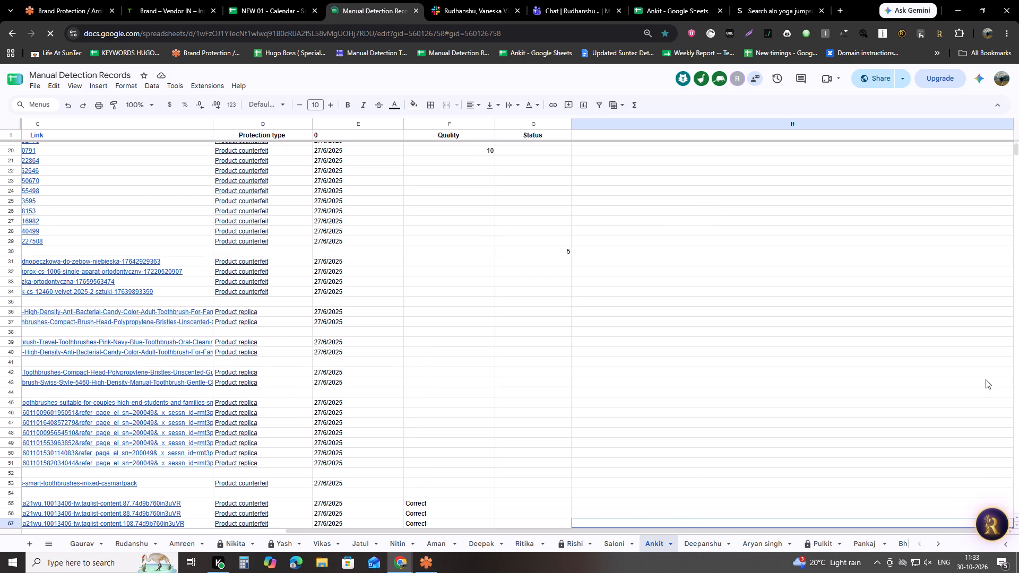
Paste the copied Retro Real Madrid 2012 Kids URL into the Link column of the Ankit sheet, in empty row 83098 below the last shoesbullet.com link.
{"action": "key", "text": "ctrl+Down"}
{"action": "key", "text": "ctrl+Down"}
{"action": "key", "text": "ctrl+Down"}
{"action": "key", "text": "ctrl+Down"}
{"action": "key", "text": "ctrl+Down"}
{"action": "key", "text": "ctrl+Down"}
{"action": "key", "text": "ctrl+Down"}
{"action": "key", "text": "ctrl+Down"}
{"action": "key", "text": "ctrl+Down"}
{"action": "key", "text": "ctrl+Down"}
{"action": "key", "text": "ctrl+Down"}
{"action": "key", "text": "ctrl+Down"}
{"action": "key", "text": "ctrl+Down"}
{"action": "key", "text": "ctrl+Down"}
{"action": "key", "text": "ctrl+Down"}
{"action": "key", "text": "ctrl+Down"}
{"action": "key", "text": "ctrl+Down"}
{"action": "key", "text": "ctrl+Down"}
{"action": "key", "text": "ctrl+Down"}
{"action": "key", "text": "ctrl+Down"}
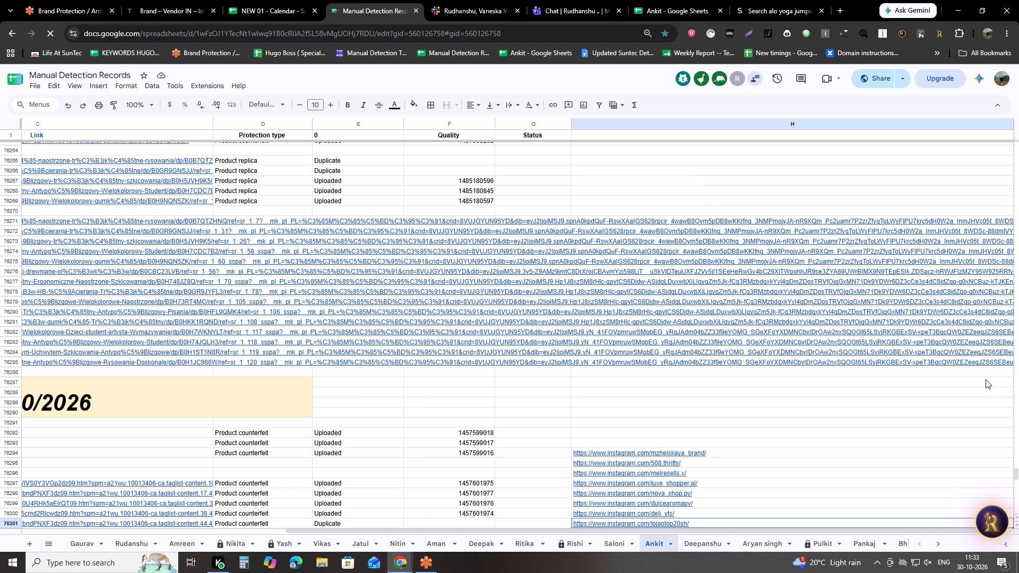
{"action": "key", "text": "ctrl+Left"}
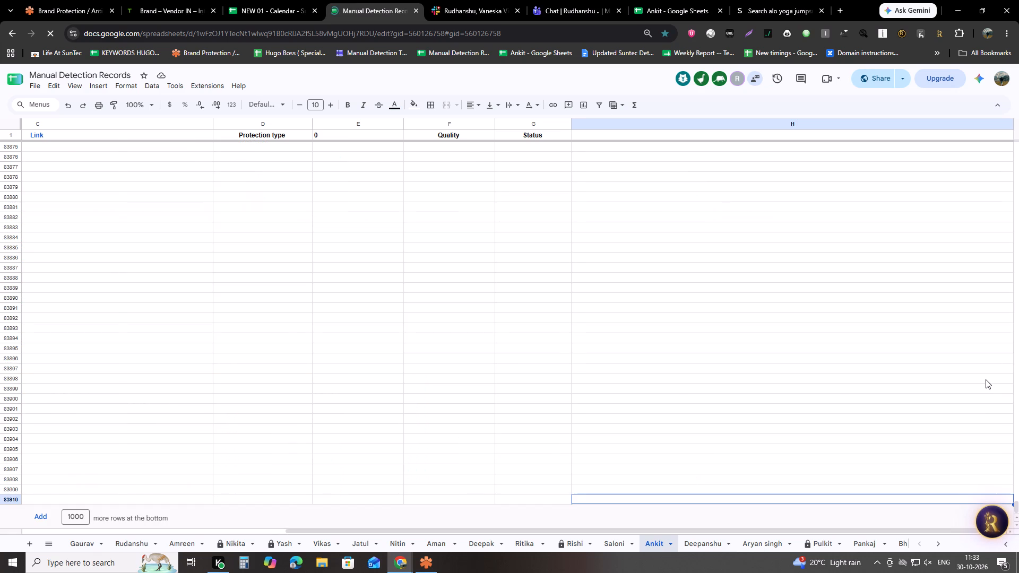
{"action": "key", "text": "Right"}
{"action": "key", "text": "Right"}
{"action": "key", "text": "ctrl+Up"}
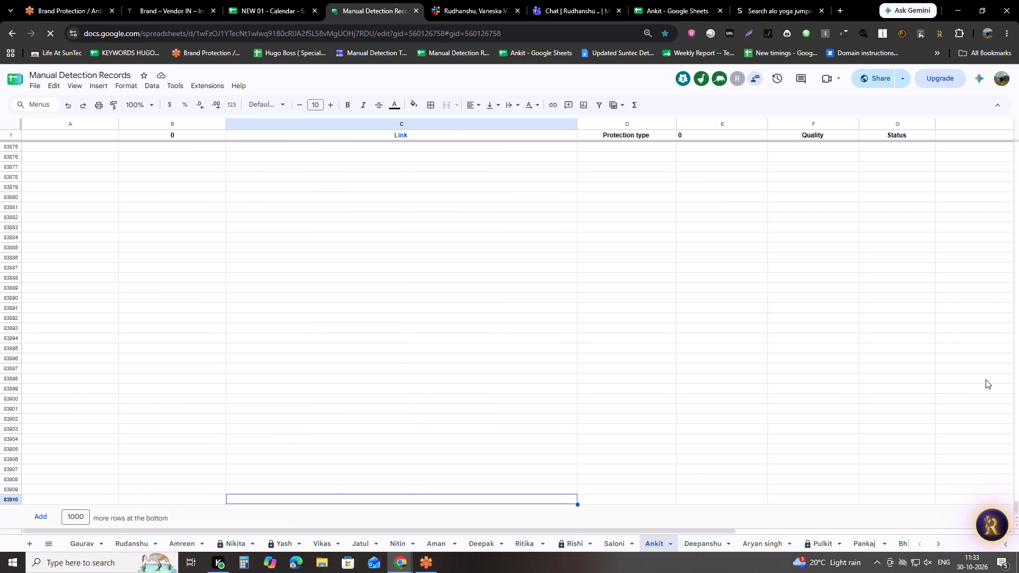
{"action": "key", "text": "Down"}
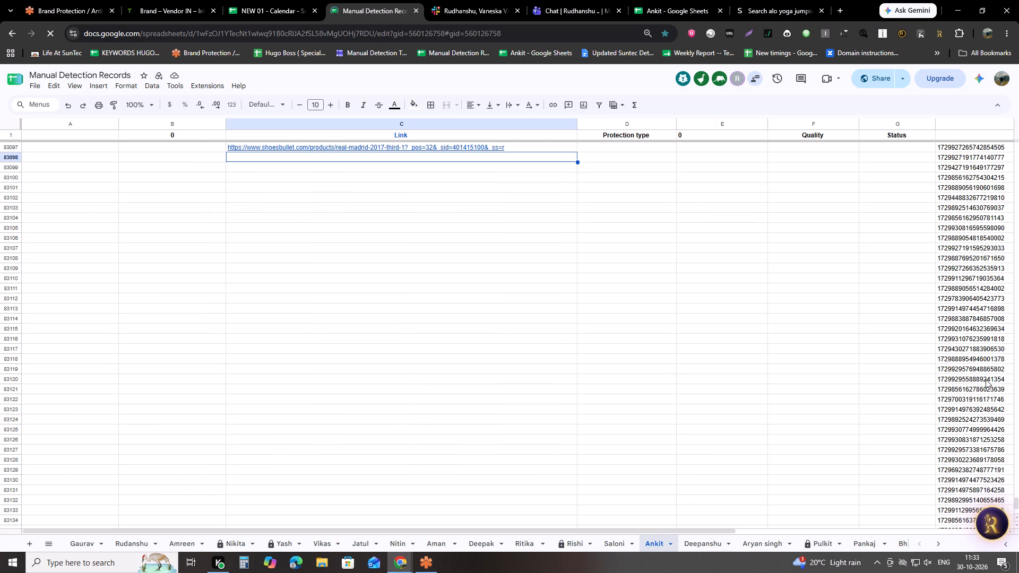
{"action": "key", "text": "ctrl+v"}
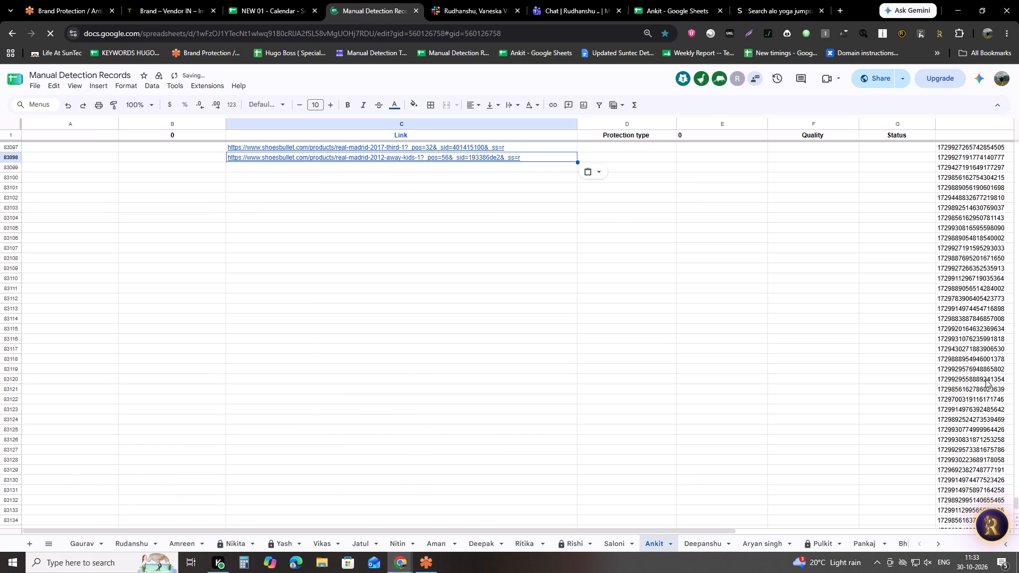
Return to the Retro Real Madrid 2012 Kids listing on shoesbullet.com and copy its URL again.
{"action": "key", "text": "alt+Tab"}
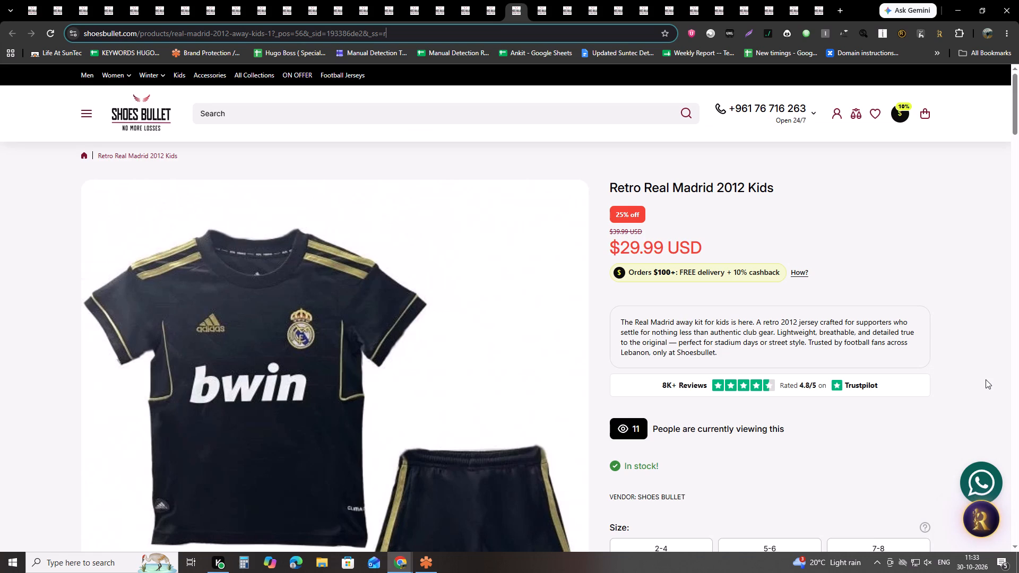
{"action": "key", "text": "ctrl+l"}
{"action": "key", "text": "ctrl+c"}
{"action": "key", "text": "super+Tab"}
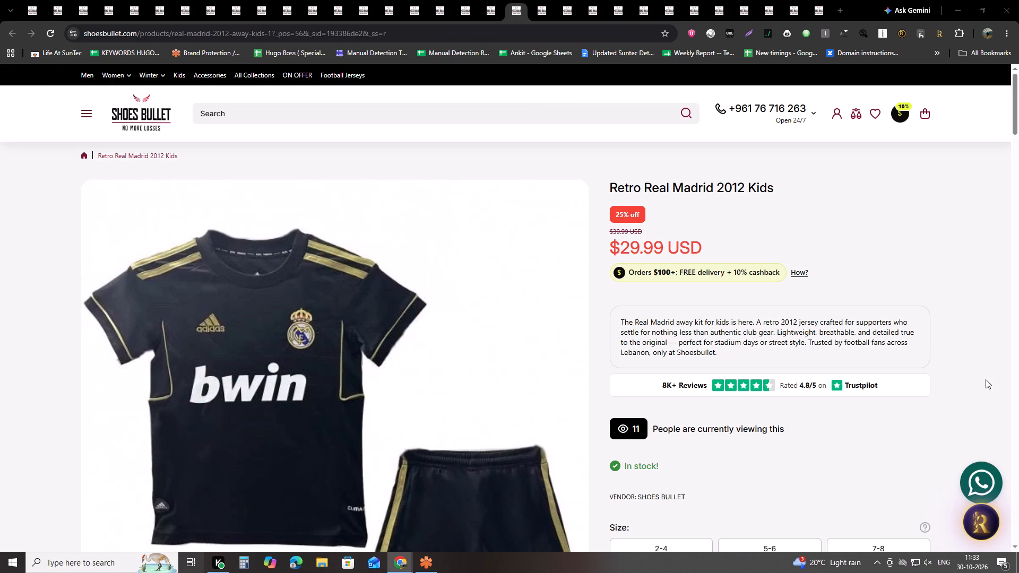
{"action": "key", "text": "ctrl+Tab"}
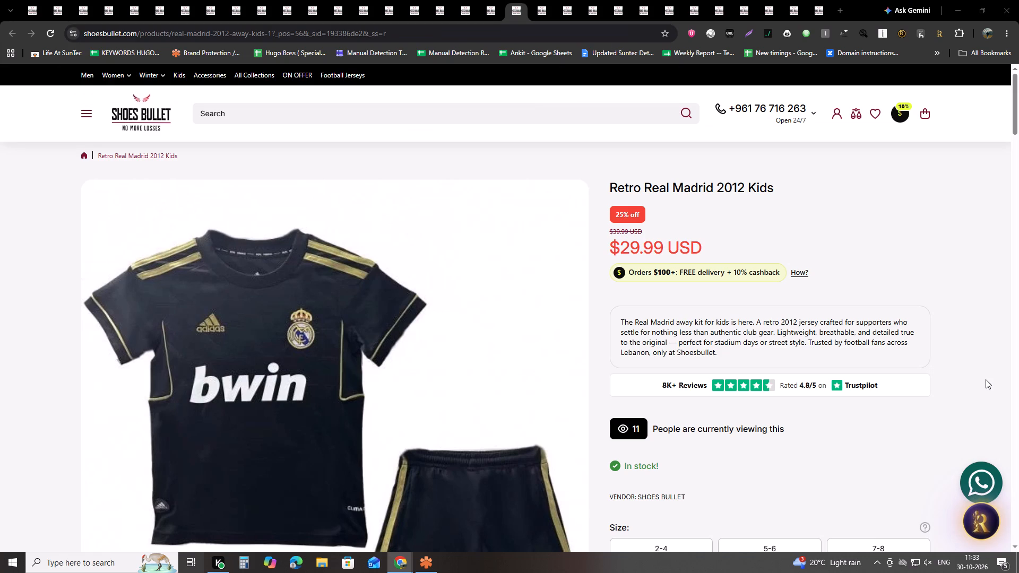
Check other open shoesbullet.com listings: Real Madrid 2013 home kids, the 11-12 away long sleeve, and the 2026/27 Purple And White Retro Model Jersey.
{"action": "left_click", "coordinate": [534, 0]}
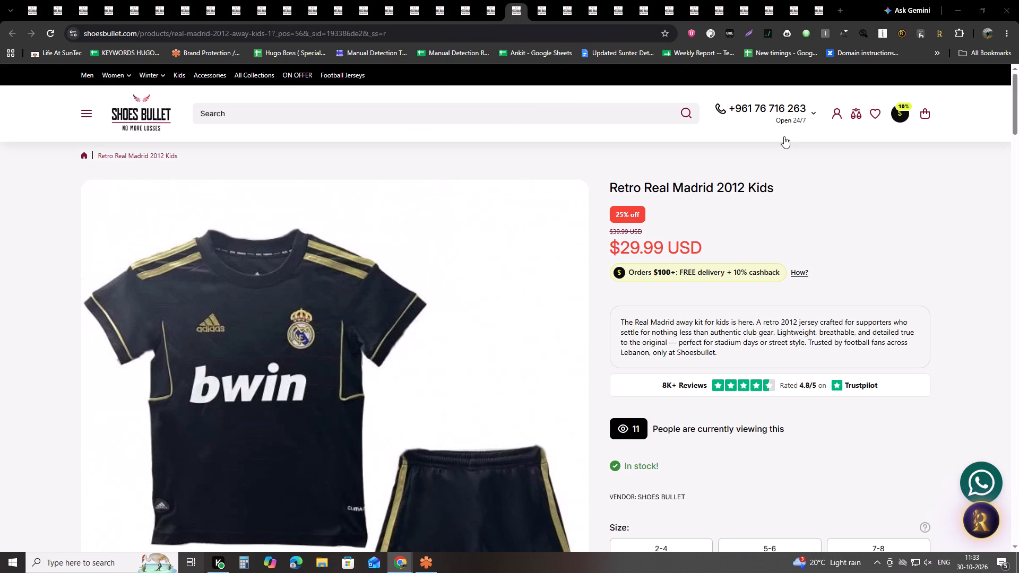
{"action": "left_click", "coordinate": [666, 59]}
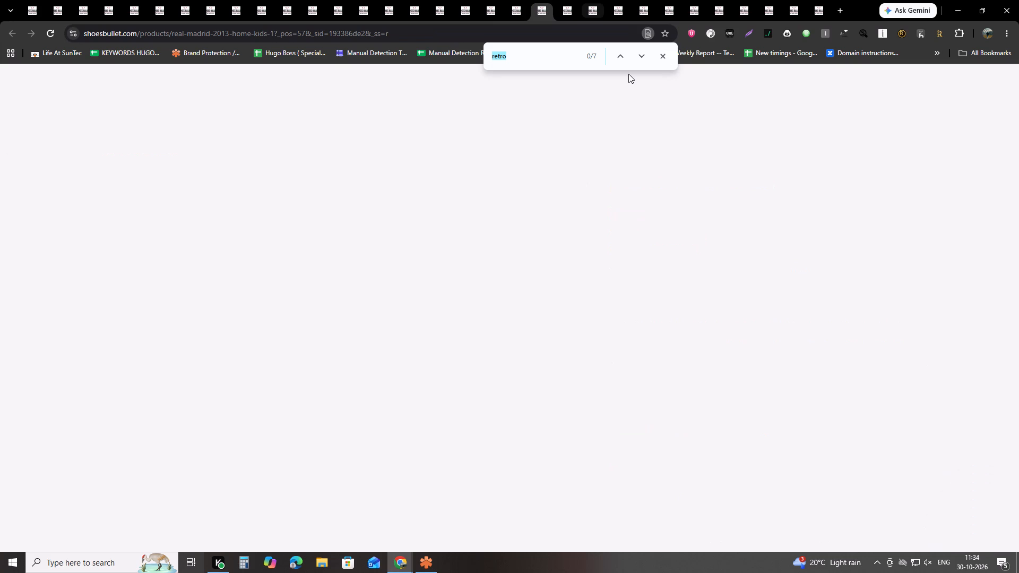
{"action": "left_click", "coordinate": [308, 0]}
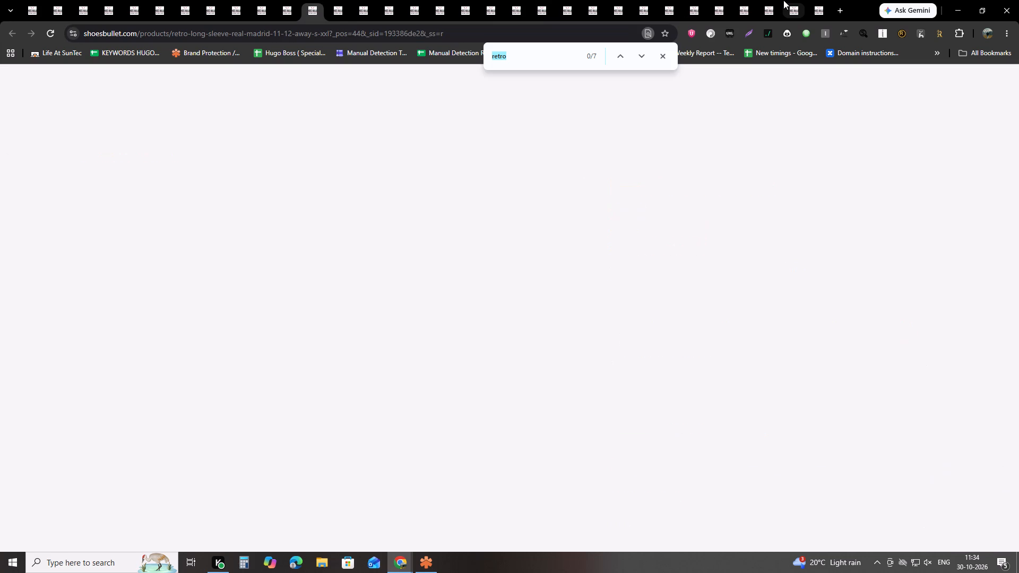
{"action": "left_click", "coordinate": [783, 0]}
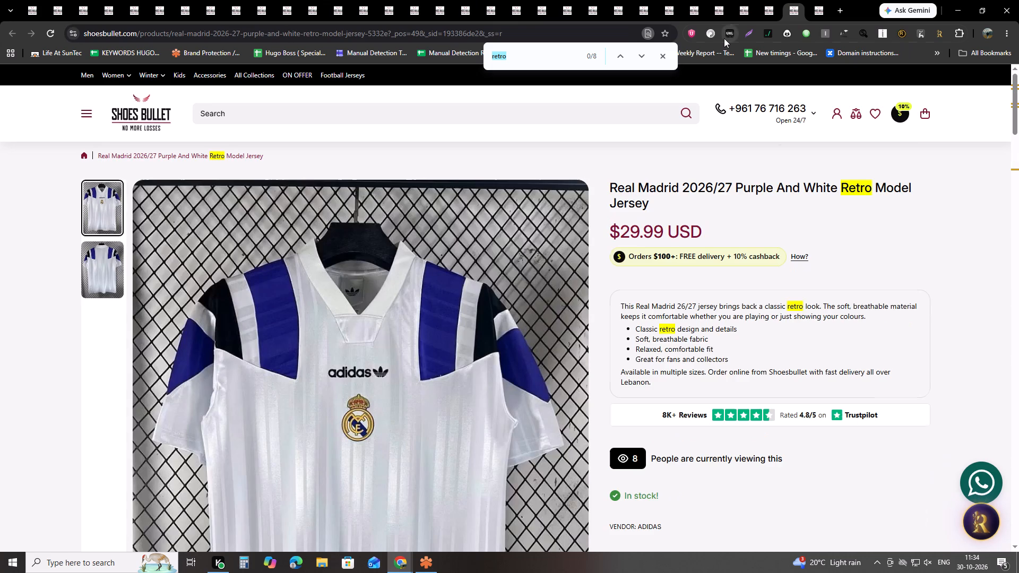
{"action": "left_click", "coordinate": [724, 38]}
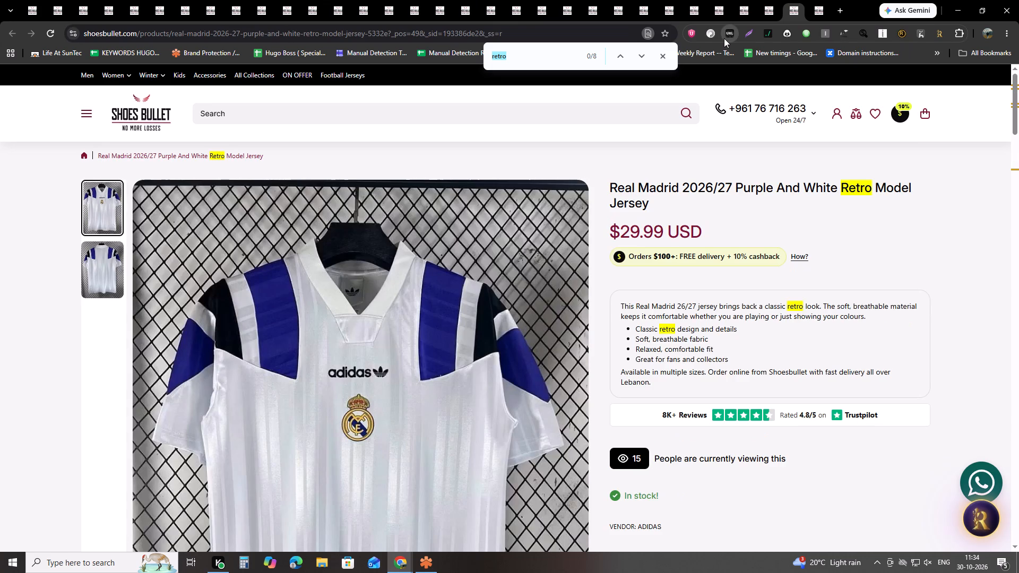
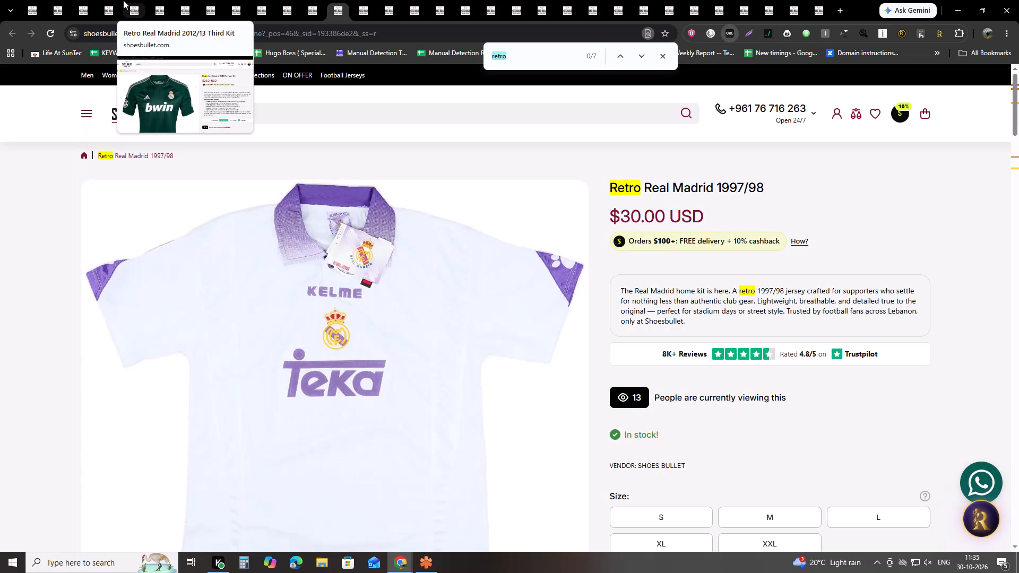
Check the open Retro Real Madrid 2000/01 listing on shoesbullet.com, and move on to another open product listing.
{"action": "left_click", "coordinate": [101, 0]}
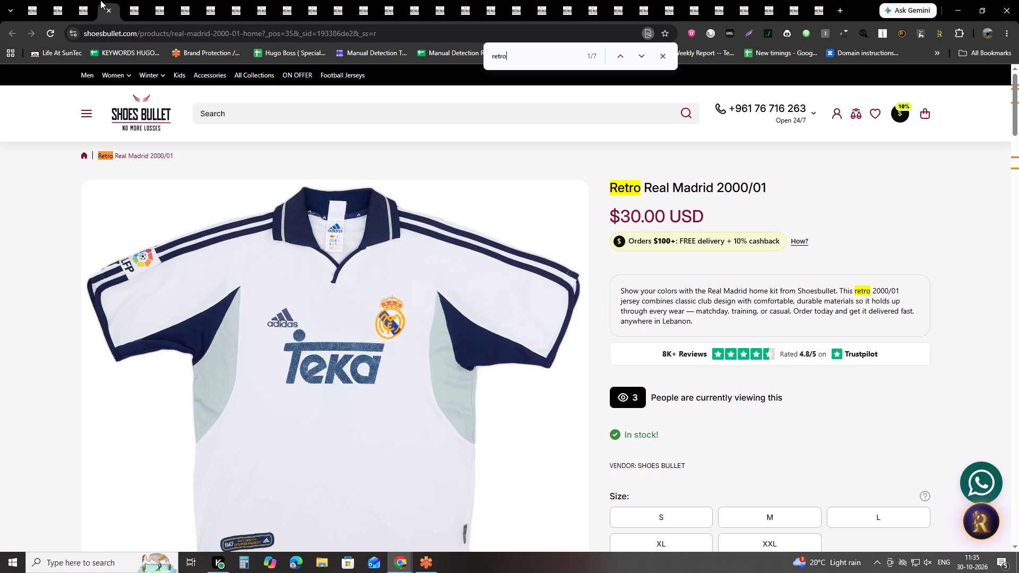
{"action": "left_click", "coordinate": [431, 0]}
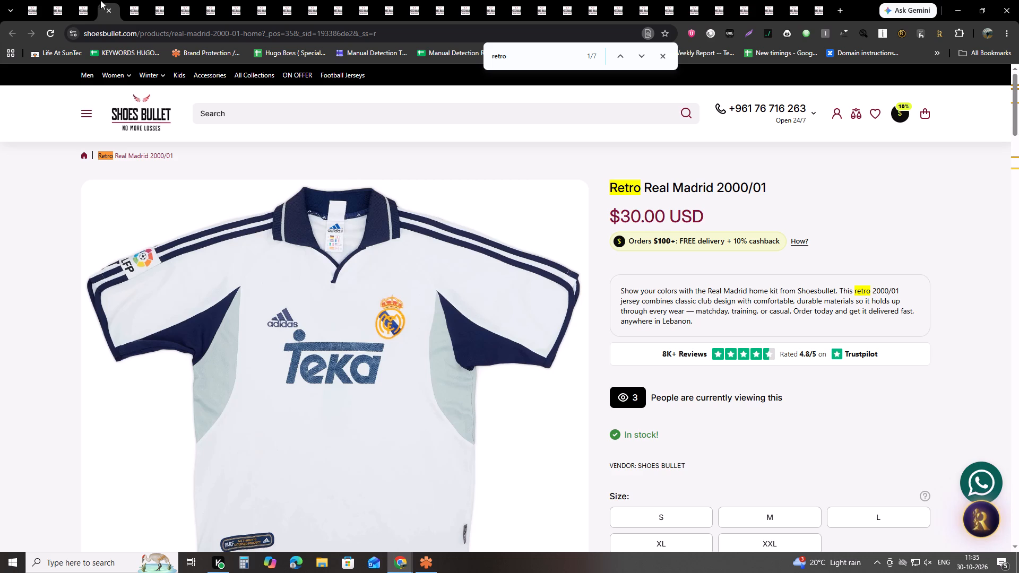
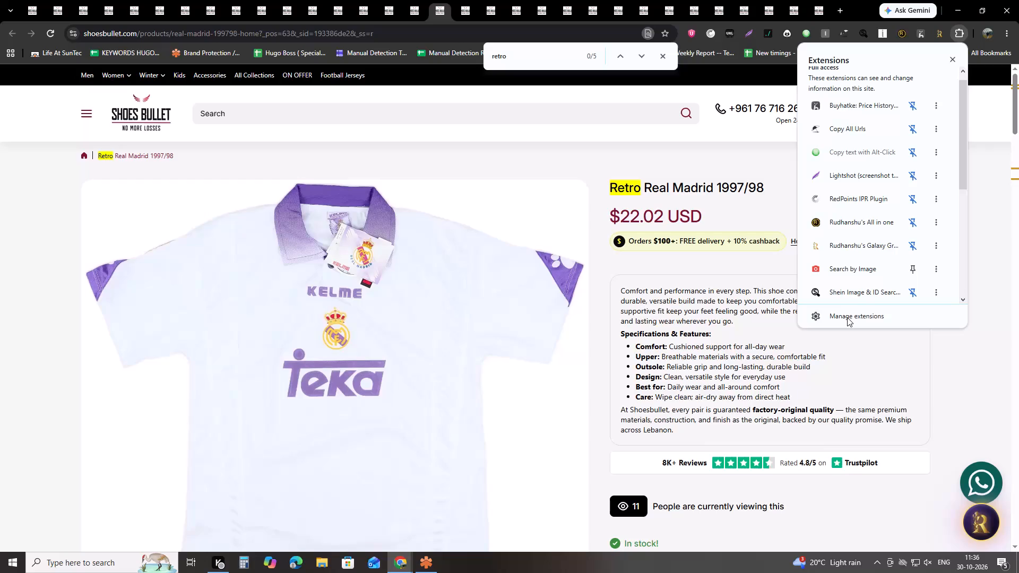
Reload the Copy All URLs (Free) extension on the browser's Extensions page, and close that page.
{"action": "scroll", "coordinate": [447, 228], "scroll_direction": "down", "scroll_amount": 3}
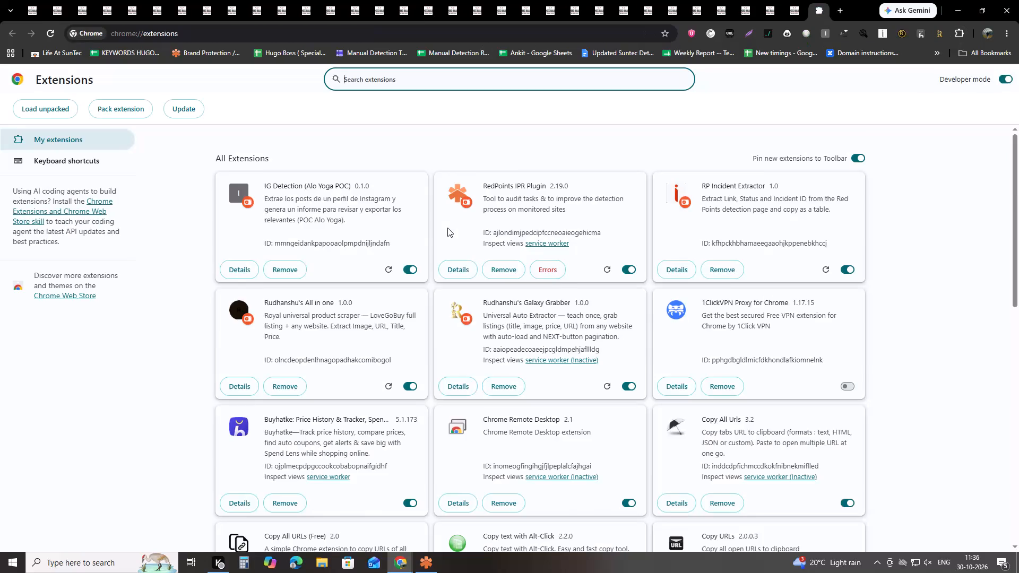
{"action": "scroll", "coordinate": [447, 228], "scroll_direction": "up", "scroll_amount": 6}
{"action": "scroll", "coordinate": [447, 228], "scroll_direction": "down", "scroll_amount": 6}
{"action": "scroll", "coordinate": [552, 322], "scroll_direction": "down", "scroll_amount": 5}
{"action": "scroll", "coordinate": [399, 305], "scroll_direction": "down", "scroll_amount": 4}
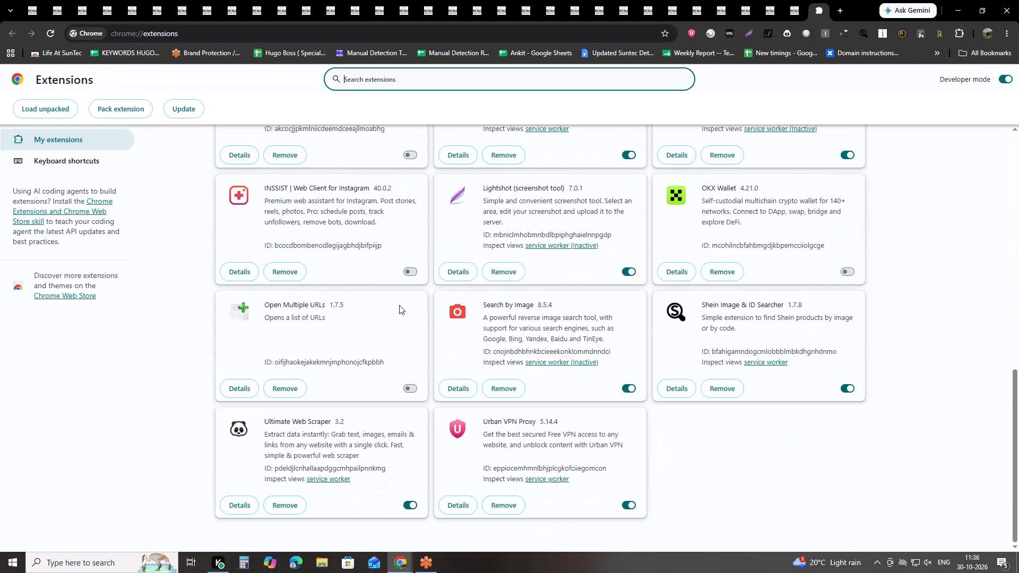
{"action": "scroll", "coordinate": [649, 332], "scroll_direction": "up", "scroll_amount": 6}
{"action": "scroll", "coordinate": [528, 338], "scroll_direction": "up", "scroll_amount": 6}
{"action": "scroll", "coordinate": [528, 338], "scroll_direction": "down", "scroll_amount": 6}
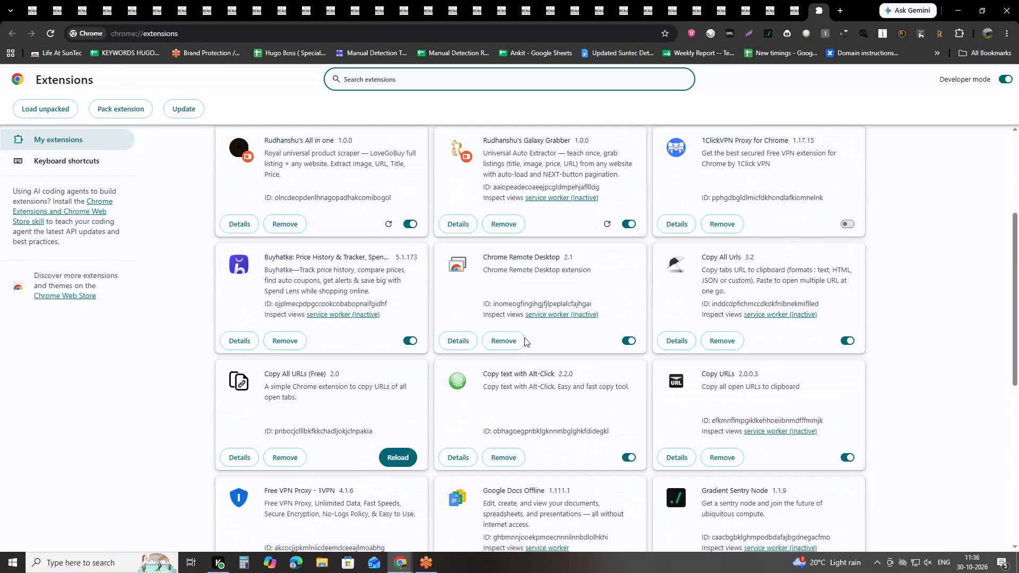
{"action": "left_click", "coordinate": [394, 316]}
{"action": "left_click", "coordinate": [396, 308]}
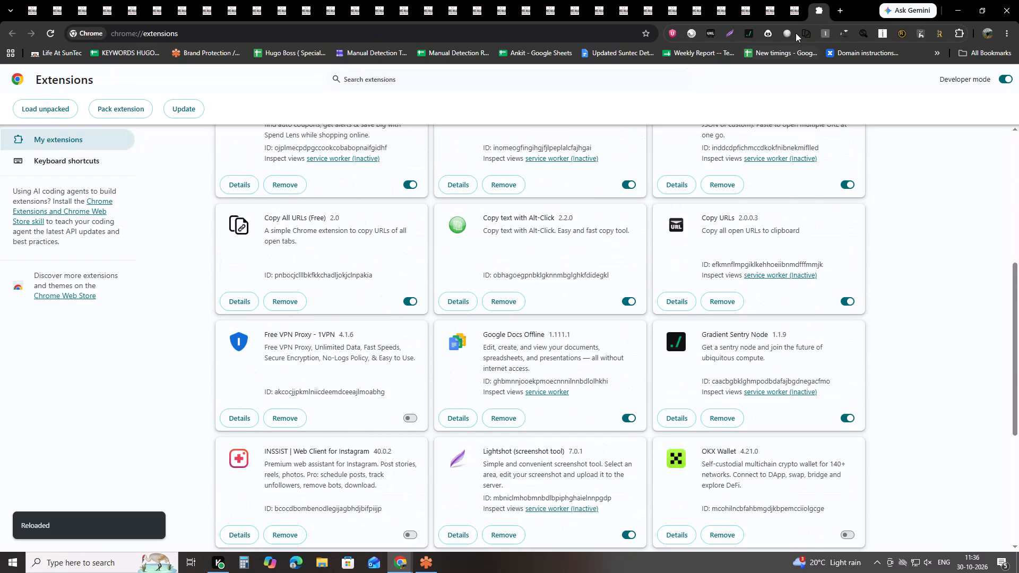
{"action": "middle_click", "coordinate": [815, 8]}
Launch the reloaded Copy All URLs (Free) extension on the open listing tabs.
{"action": "left_click", "coordinate": [805, 33]}
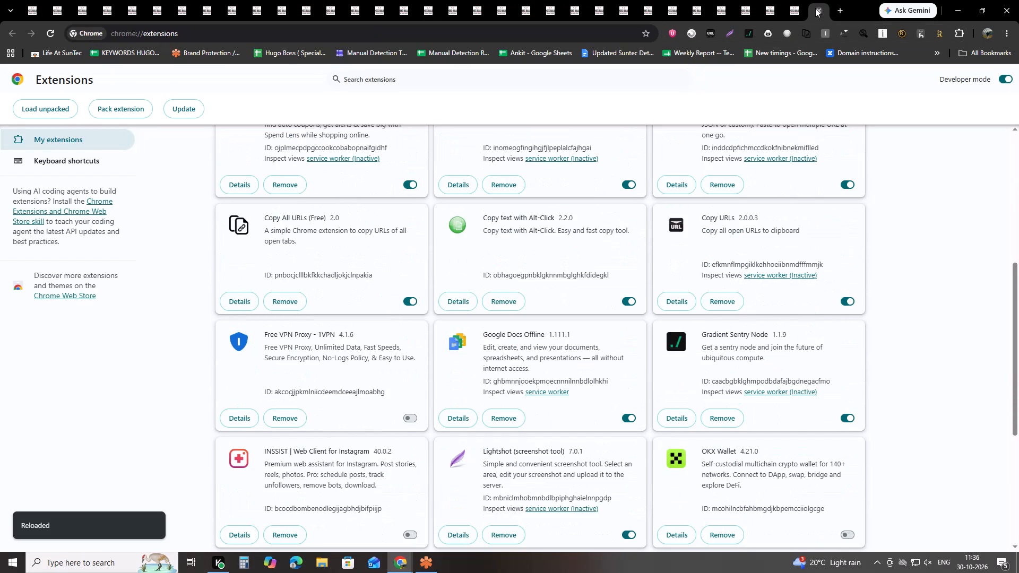